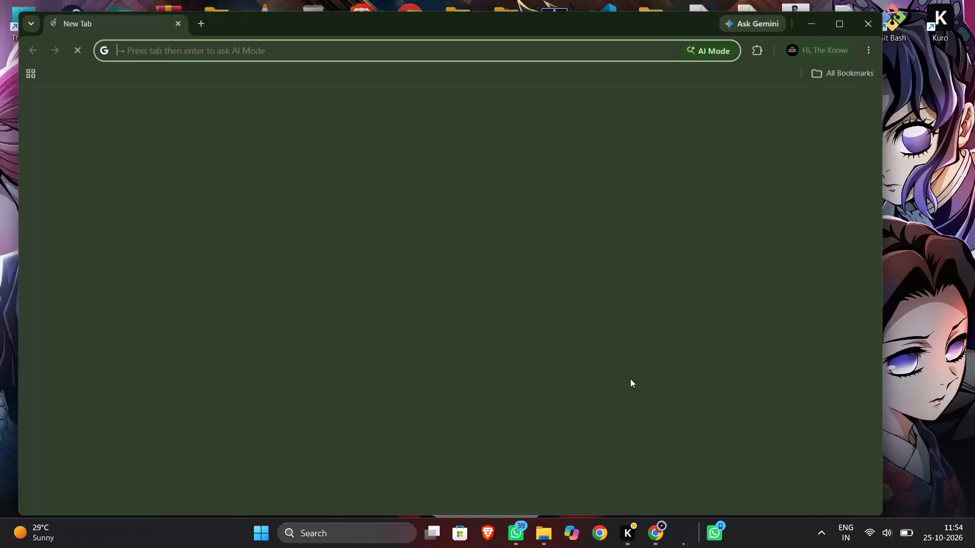
Search the web for YouTube Studio and open the channel dashboard.
left_click(857, 16)
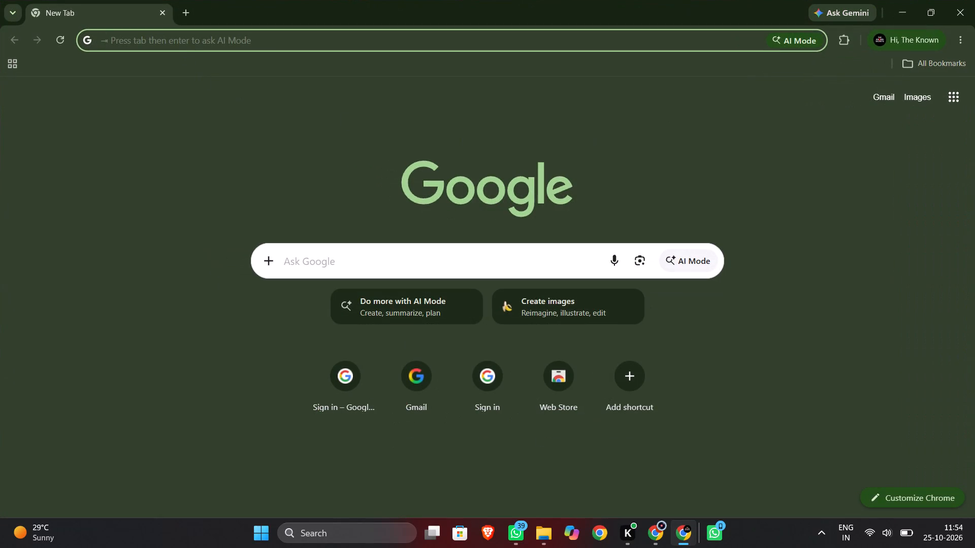
left_click(182, 38)
type("Youtube s")
type("ti")
key("BackSpace")
type("udio")
key("Return")
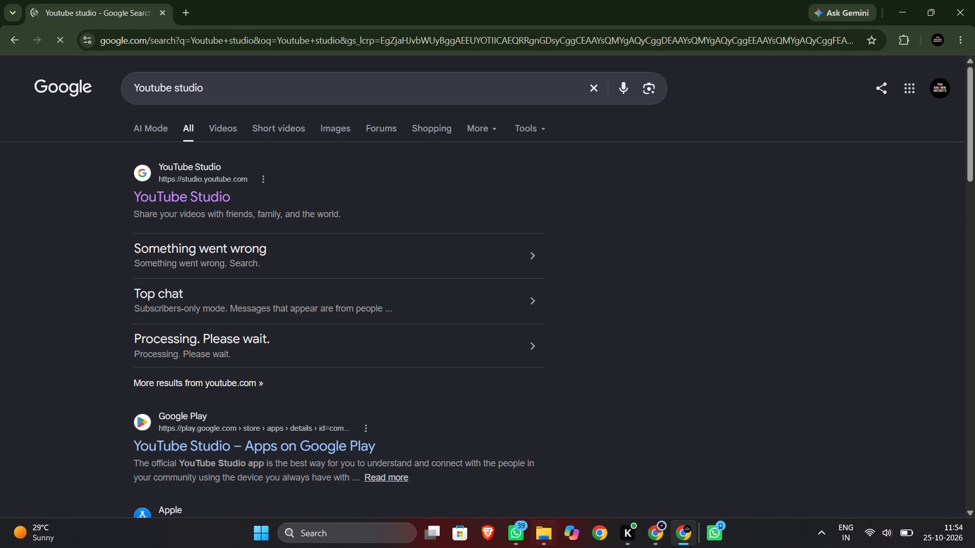
left_click(198, 188)
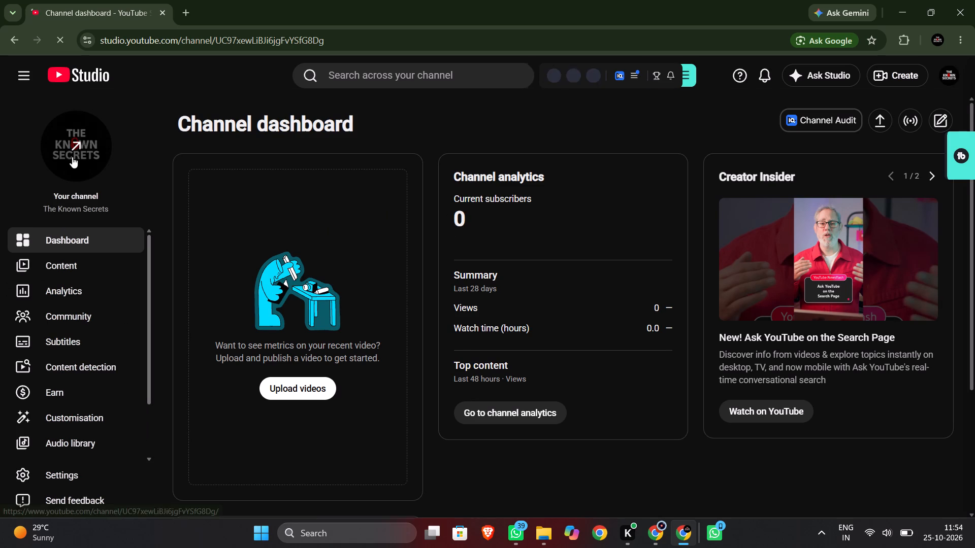
Dismiss the TubeBuddy upgrade offer and open The Known Secrets channel page from the dashboard.
left_click(64, 170)
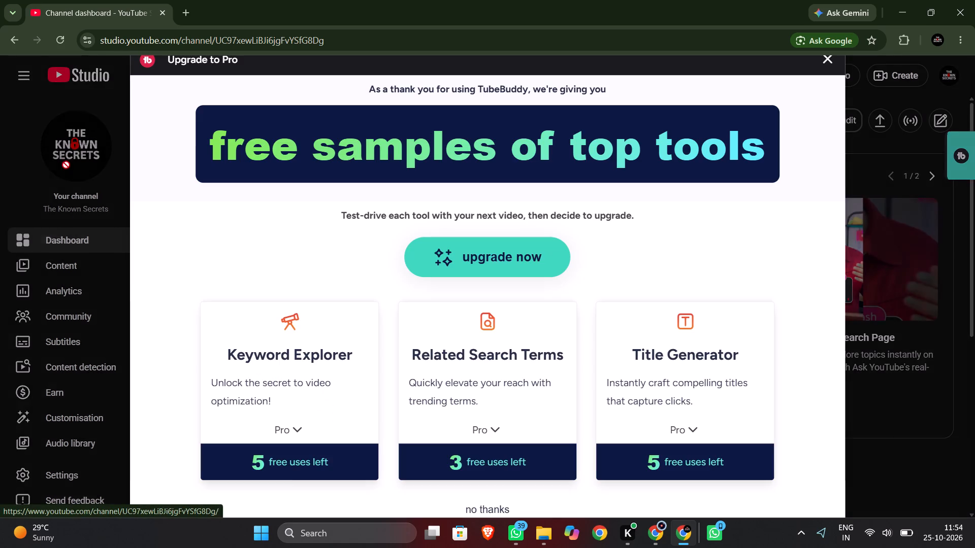
left_click(832, 68)
left_click(830, 63)
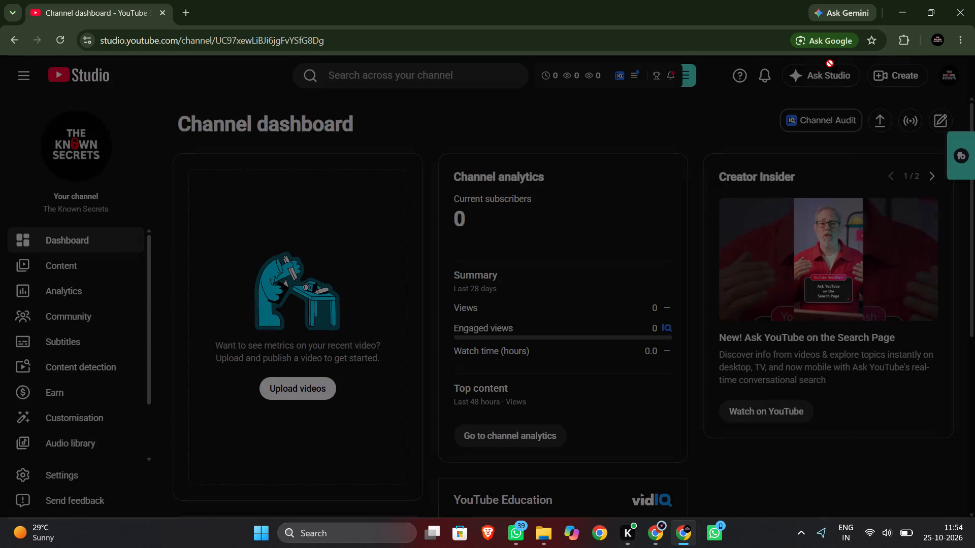
left_click(76, 149)
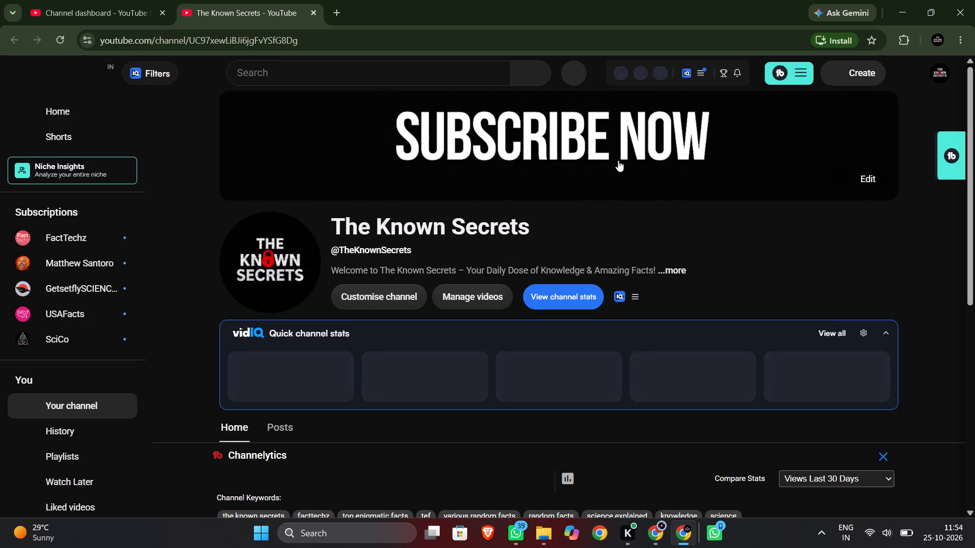
Examine the channel page and its full description, including the country listed under More info.
scroll(796, 273, "down", 2)
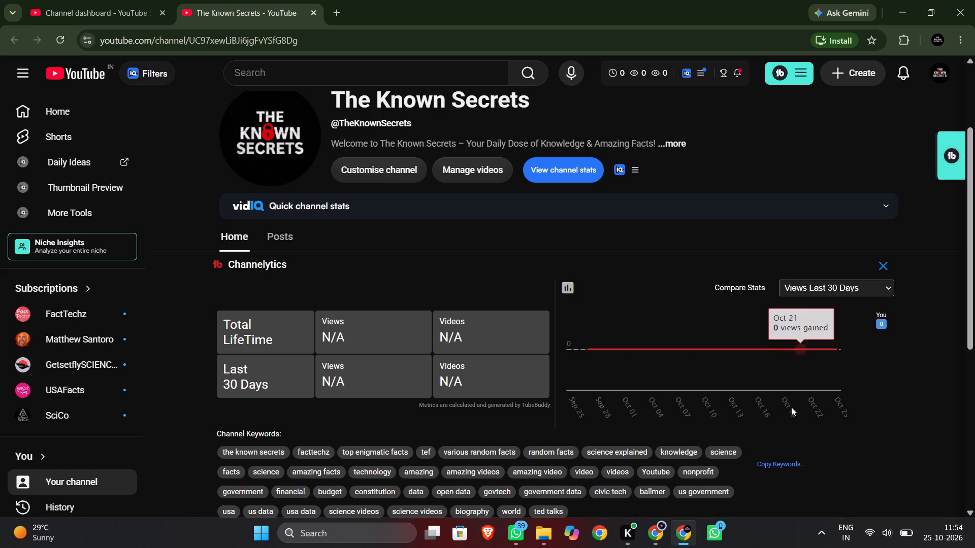
scroll(515, 271, "up", 2)
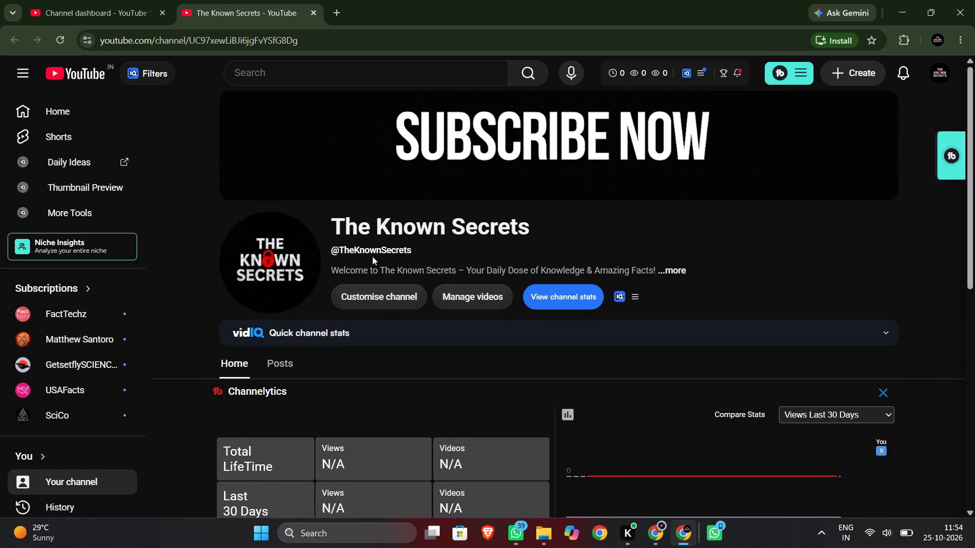
left_click(673, 269)
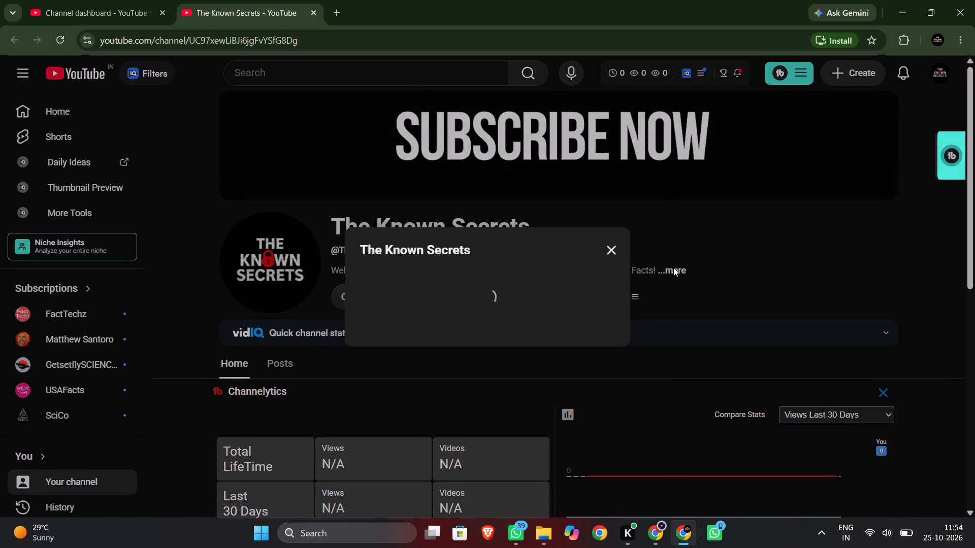
scroll(444, 302, "down", 6)
scroll(451, 296, "up", 6)
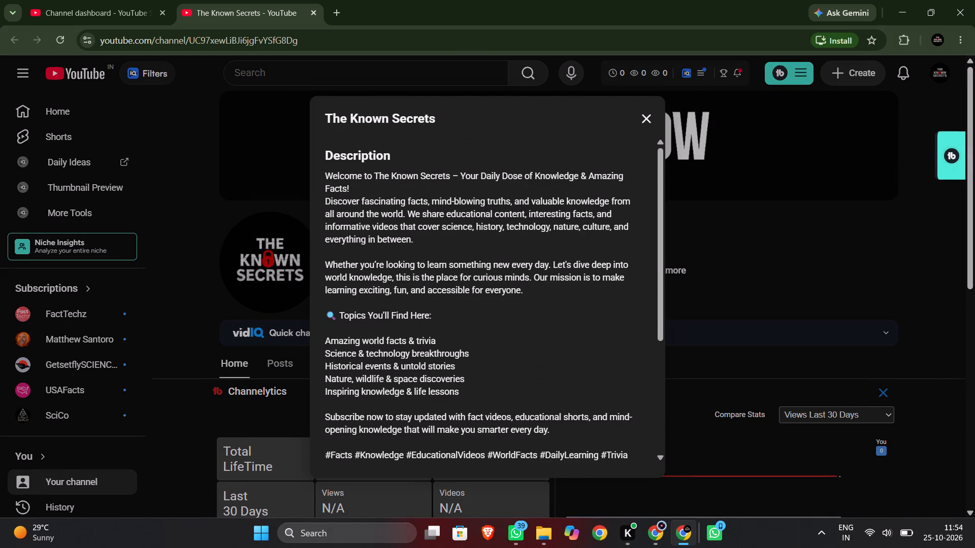
scroll(445, 285, "up", 3)
scroll(445, 287, "down", 5)
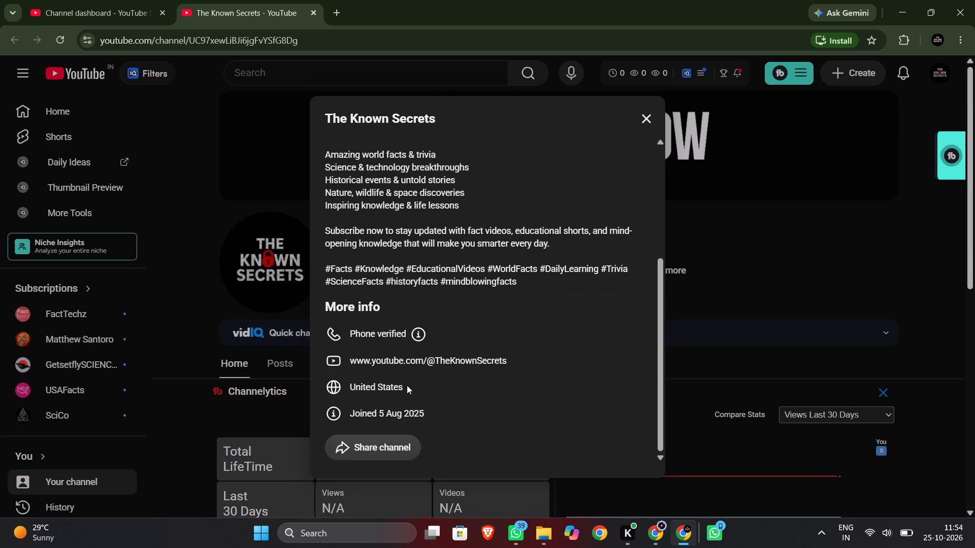
left_click_drag(407, 385, 349, 393)
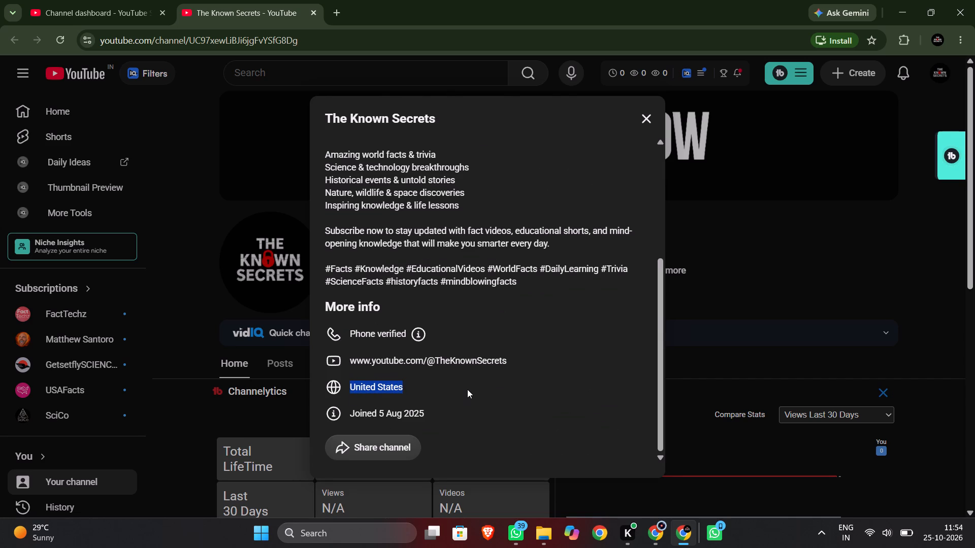
left_click(467, 389)
left_click(643, 114)
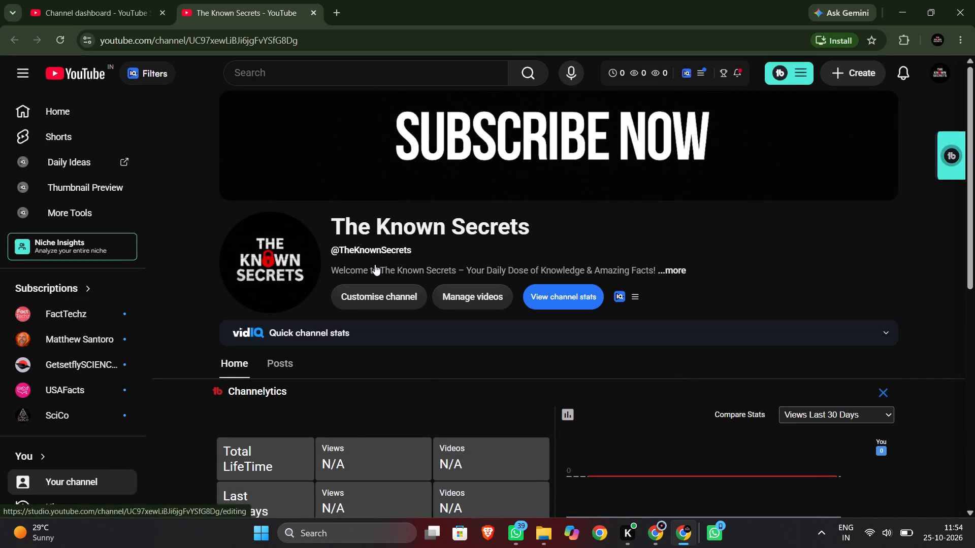
Reread the channel's full description from the introduction to More info, and close the channel page.
left_click(674, 271)
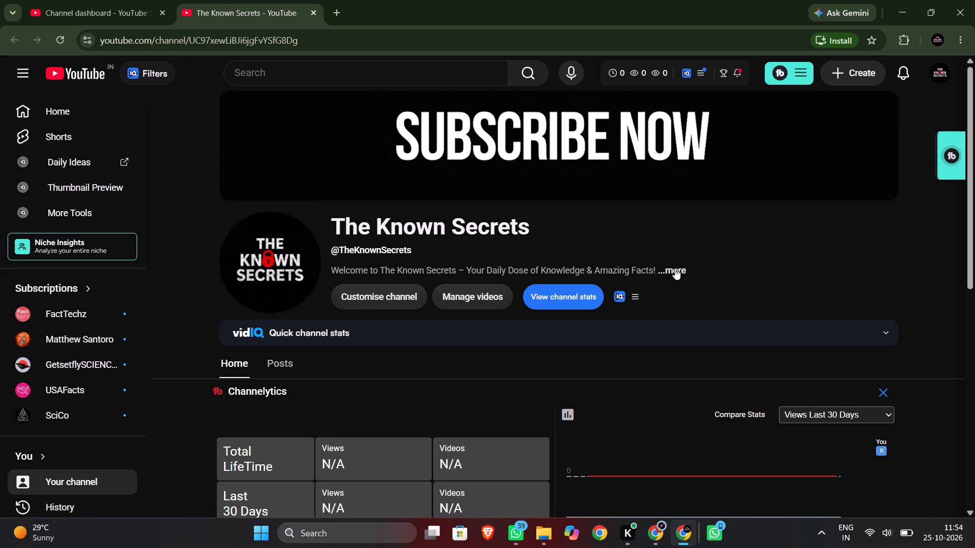
left_click_drag(460, 174, 482, 173)
left_click_drag(324, 199, 429, 244)
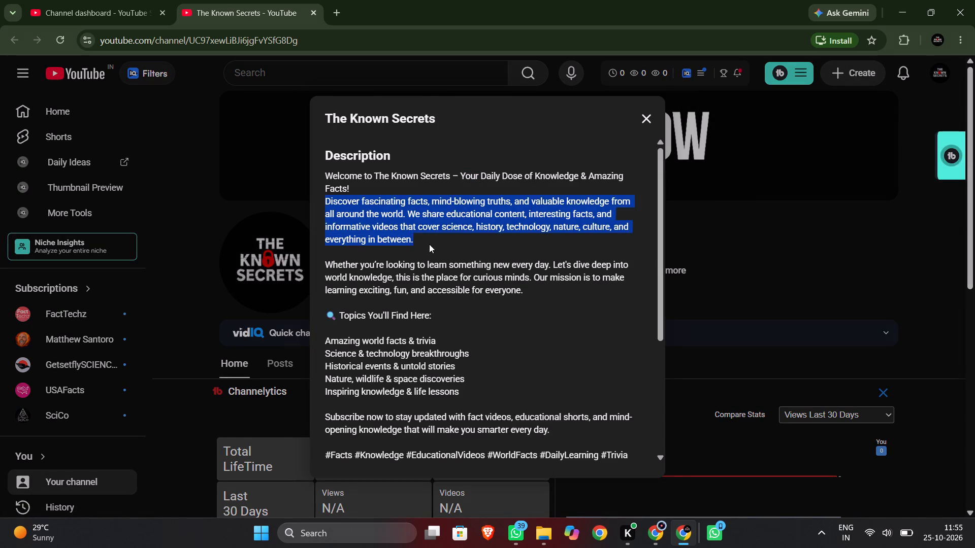
scroll(434, 256, "down", 3)
left_click(639, 113)
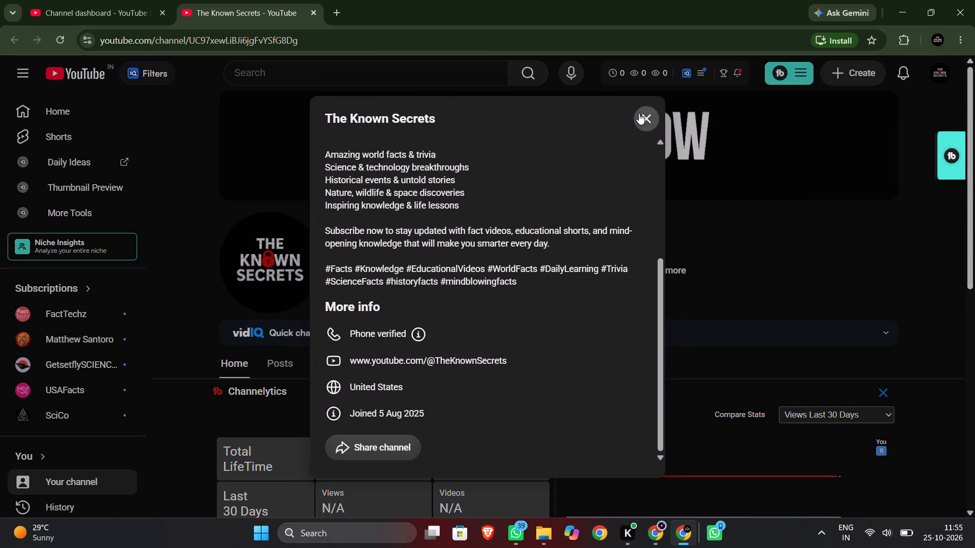
left_click(315, 11)
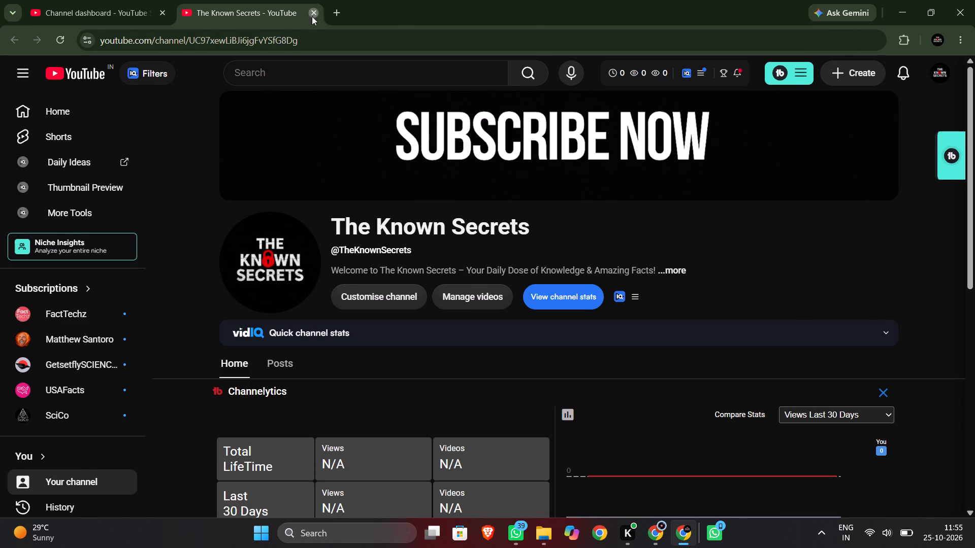
Open the Studio settings and show the channel's basic info.
scroll(112, 412, "down", 3)
left_click(73, 473)
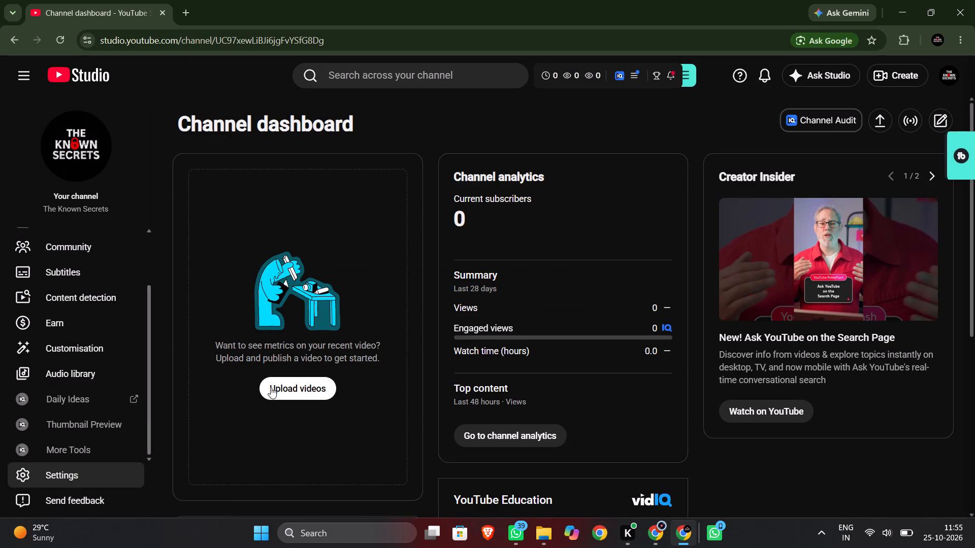
left_click(497, 186)
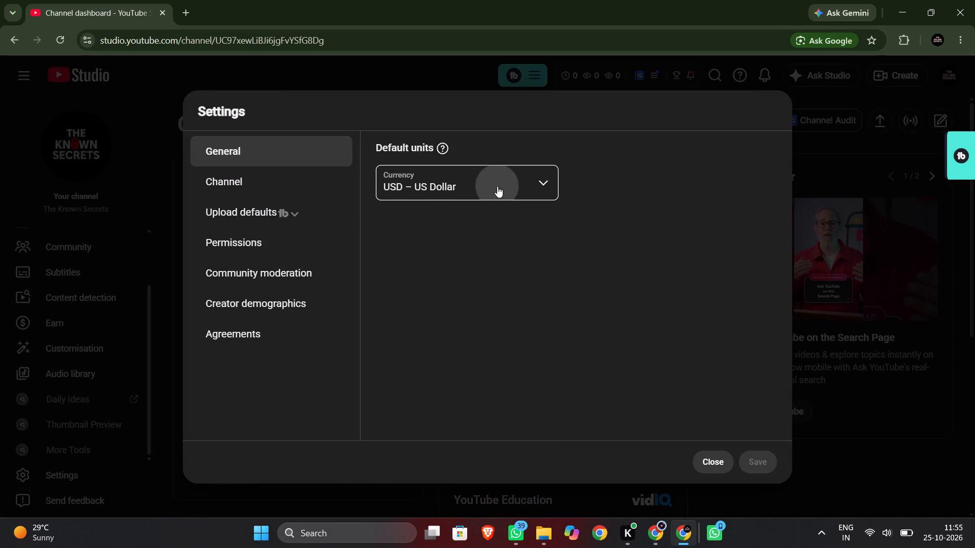
left_click(250, 181)
left_click(250, 181)
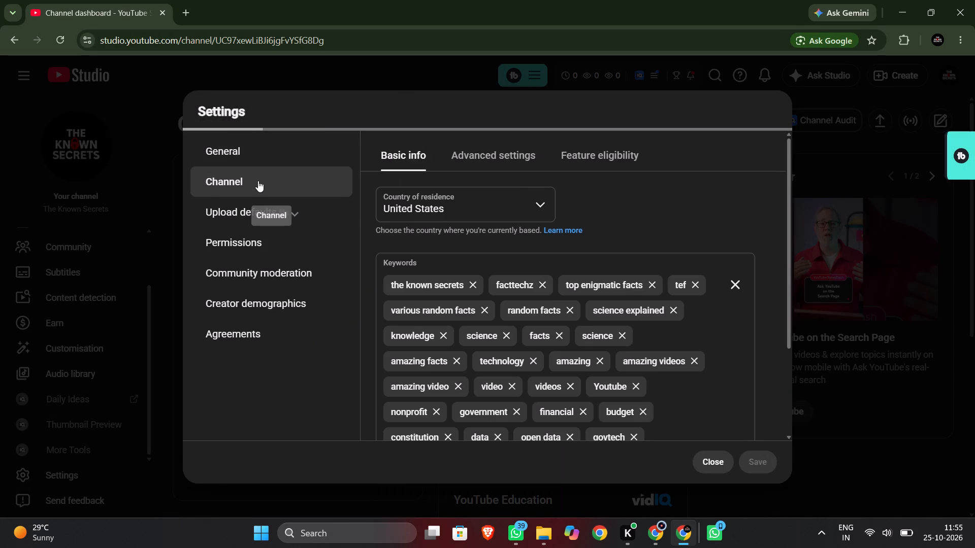
Look through the available countries of residence without changing the selection.
left_click(523, 210)
scroll(479, 214, "up", 8)
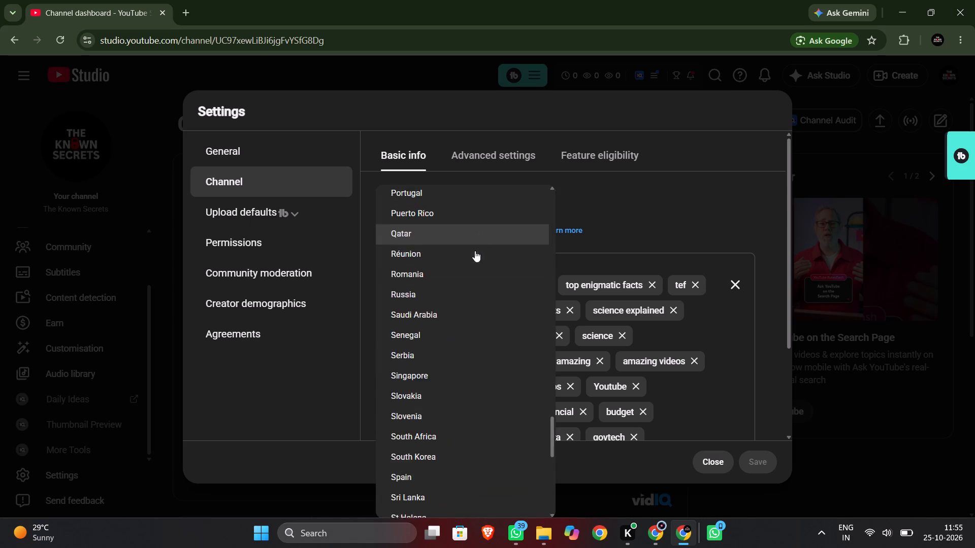
scroll(475, 251, "up", 20)
scroll(475, 251, "up", 20)
scroll(475, 251, "up", 2)
scroll(490, 228, "down", 20)
scroll(490, 228, "down", 20)
scroll(490, 228, "down", 3)
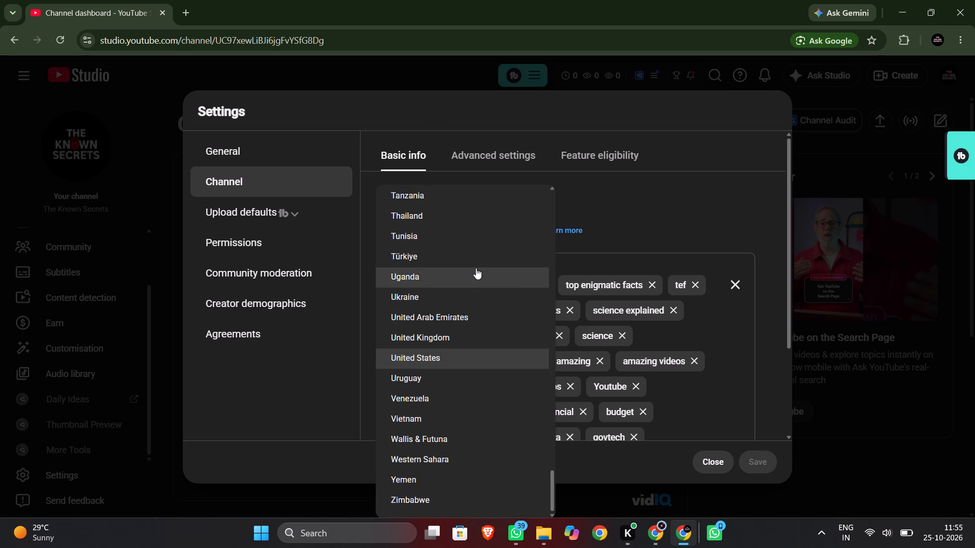
scroll(476, 268, "down", 1)
scroll(431, 380, "up", 8)
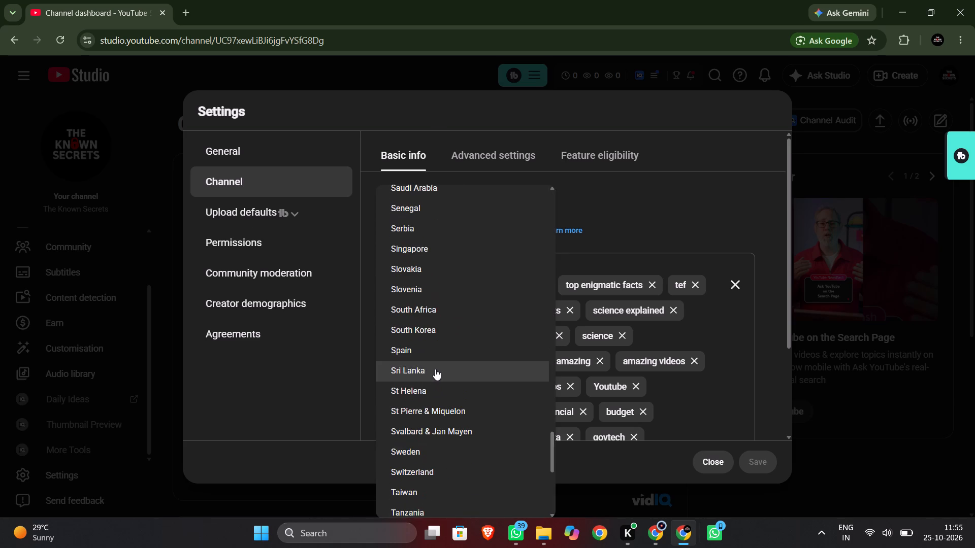
scroll(435, 369, "up", 14)
scroll(464, 325, "up", 4)
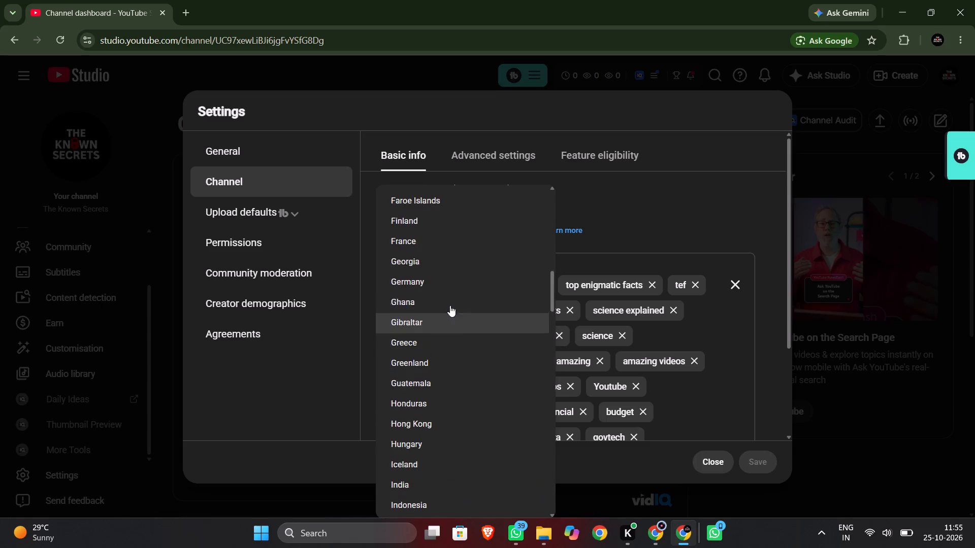
scroll(446, 302, "up", 4)
scroll(448, 298, "down", 5)
left_click(688, 196)
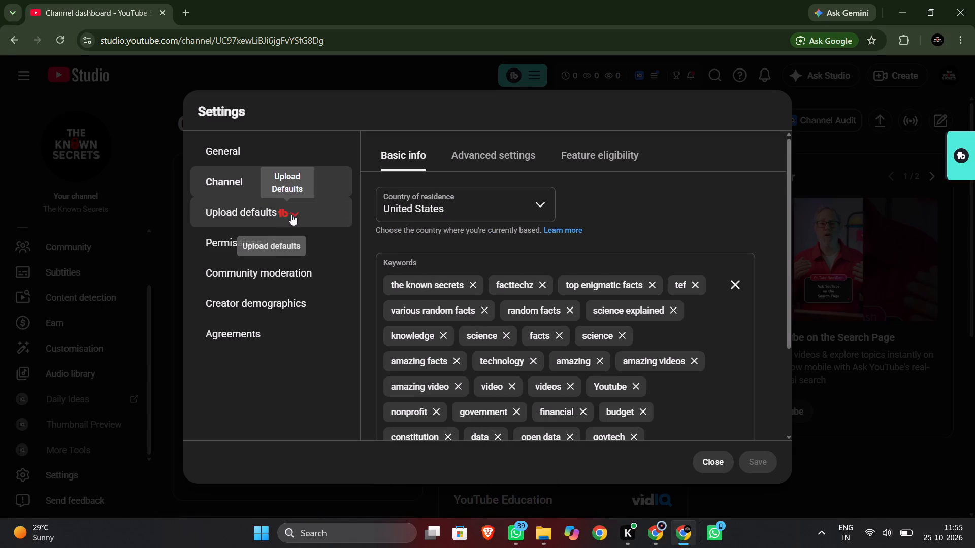
View the channel's permissions and community moderation settings.
left_click(297, 241)
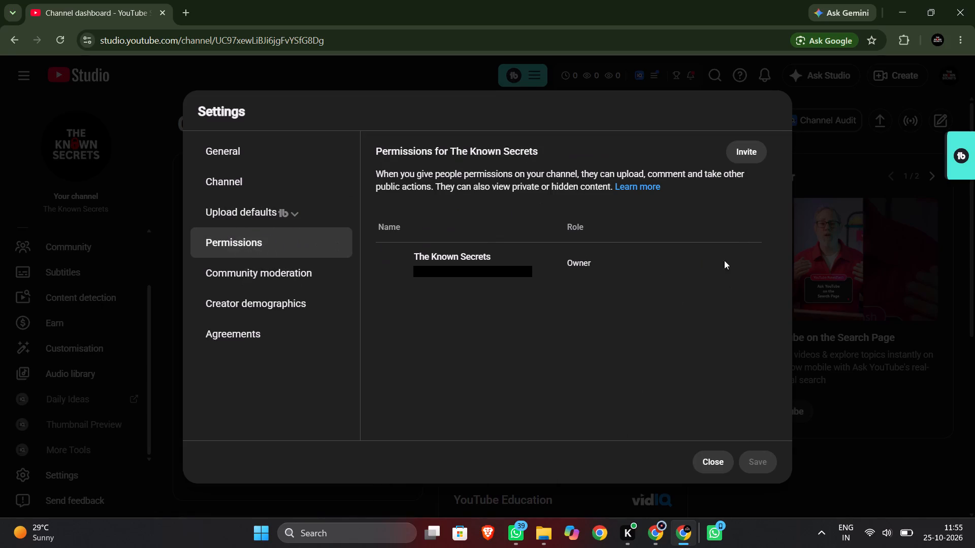
left_click(268, 275)
In the channel's advanced settings, turn off "Allow viewers to clip my content".
left_click(269, 185)
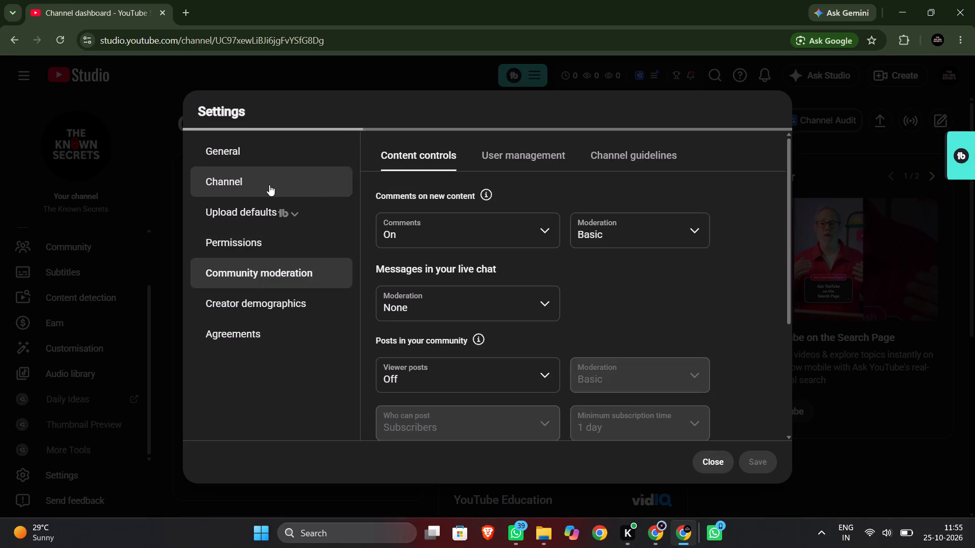
left_click(501, 153)
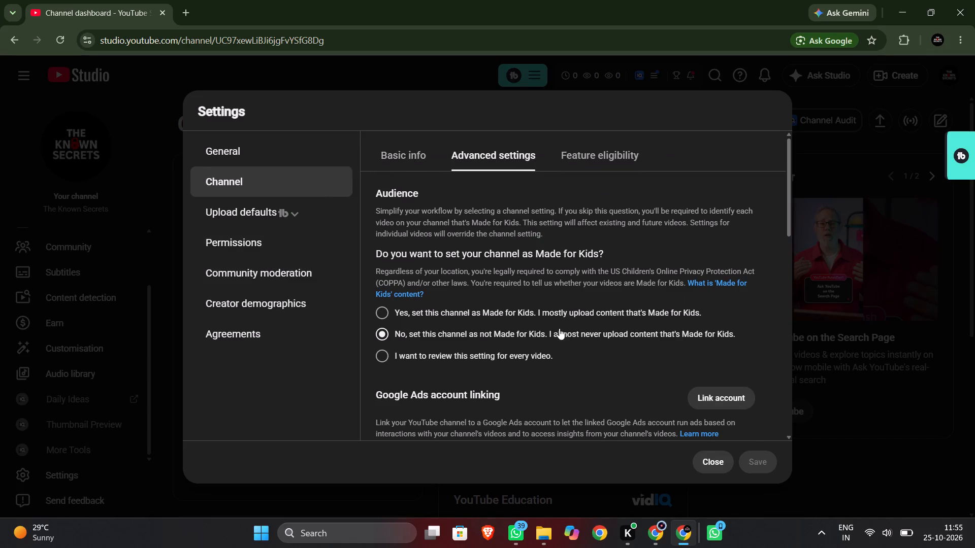
scroll(547, 338, "down", 2)
scroll(466, 330, "down", 2)
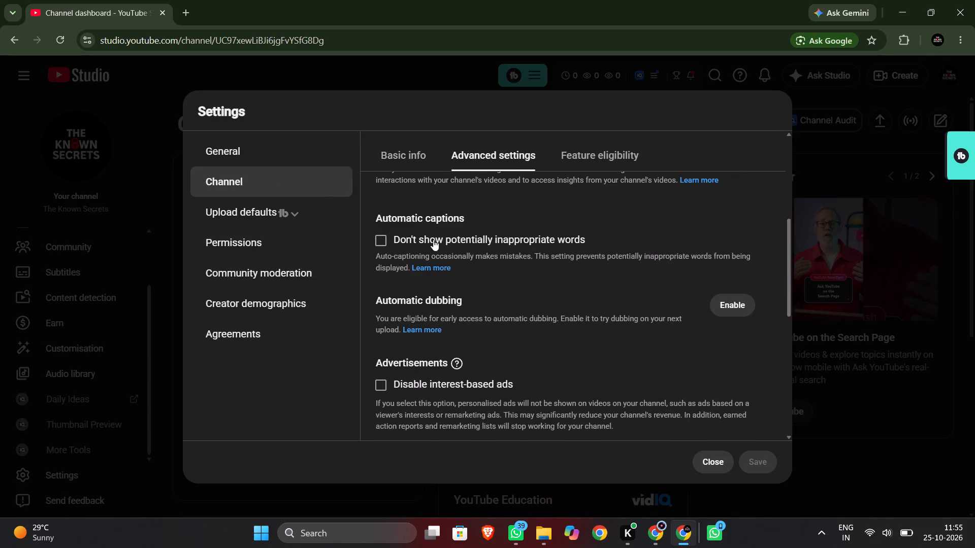
scroll(514, 293, "down", 1)
scroll(417, 368, "down", 2)
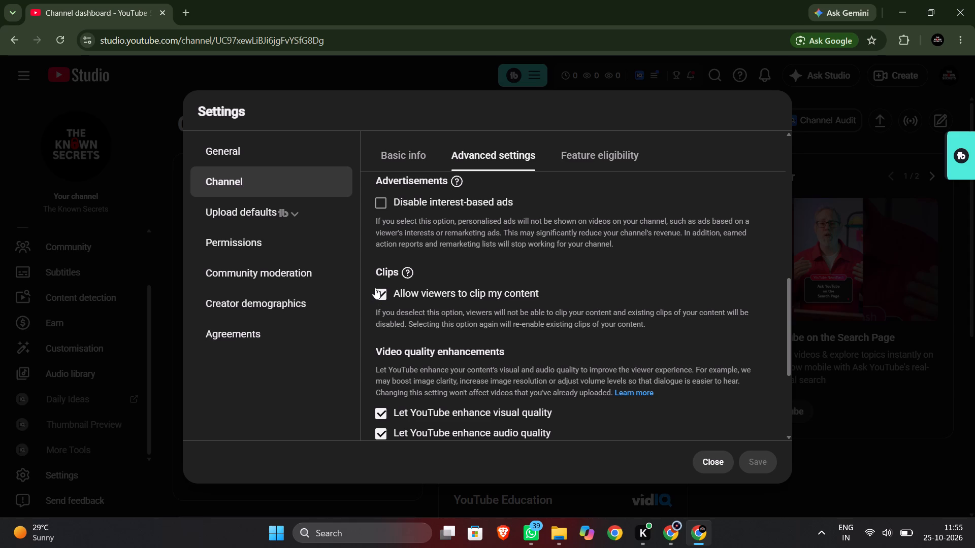
scroll(420, 330, "down", 1)
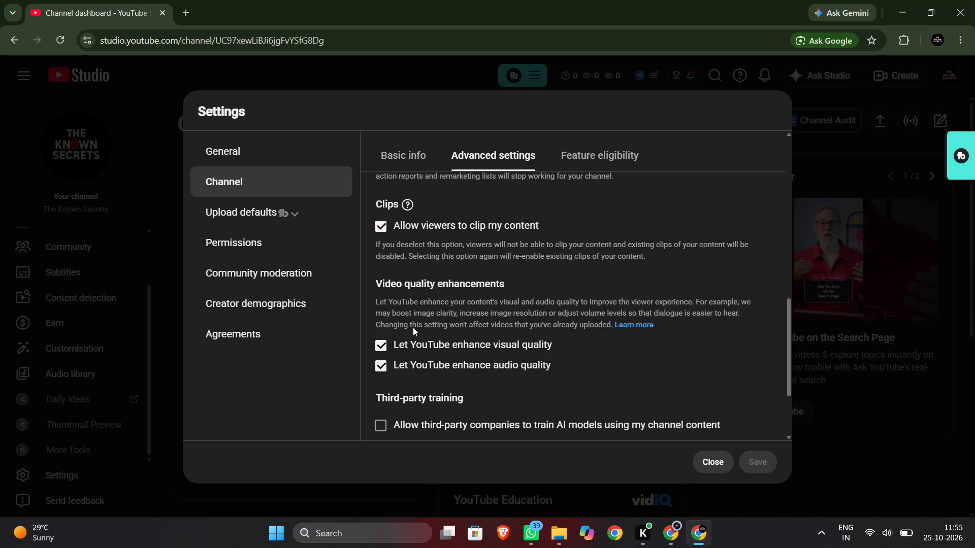
left_click(380, 222)
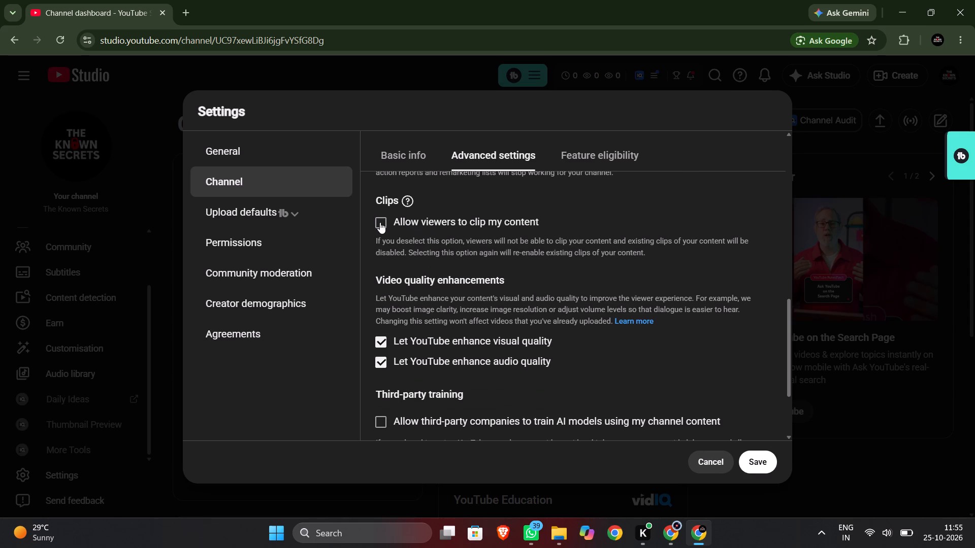
Review the remaining advanced settings, from video quality enhancements and third-party training down to the other settings.
scroll(463, 296, "down", 1)
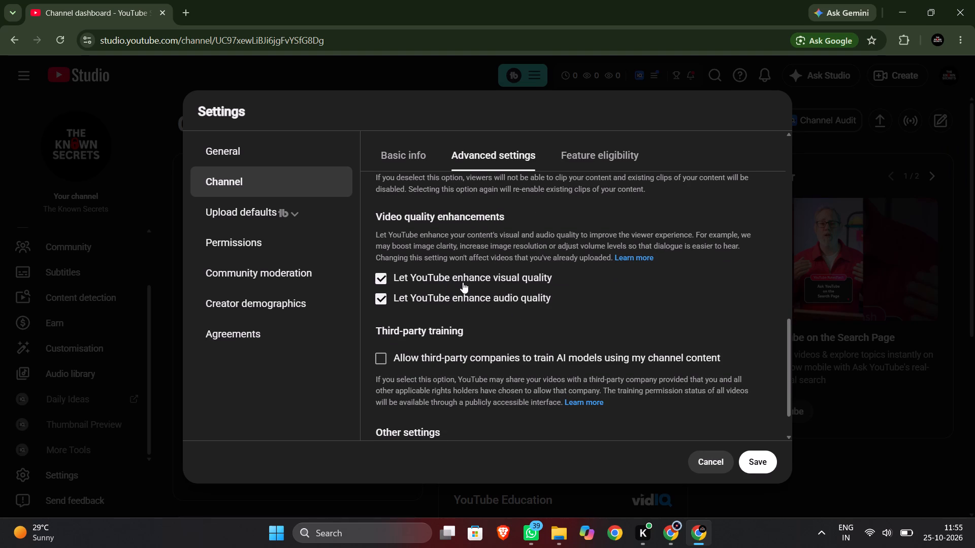
scroll(454, 337, "down", 2)
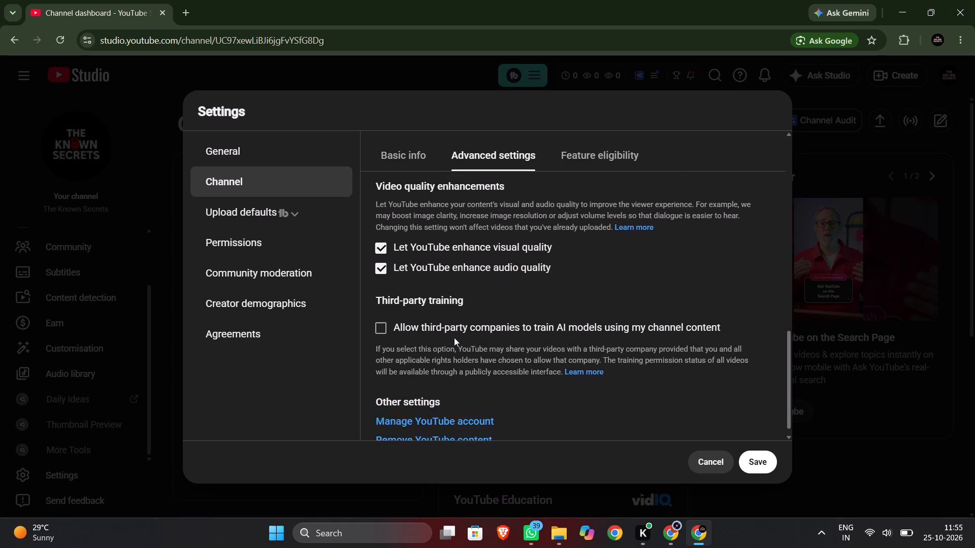
scroll(504, 327, "down", 2)
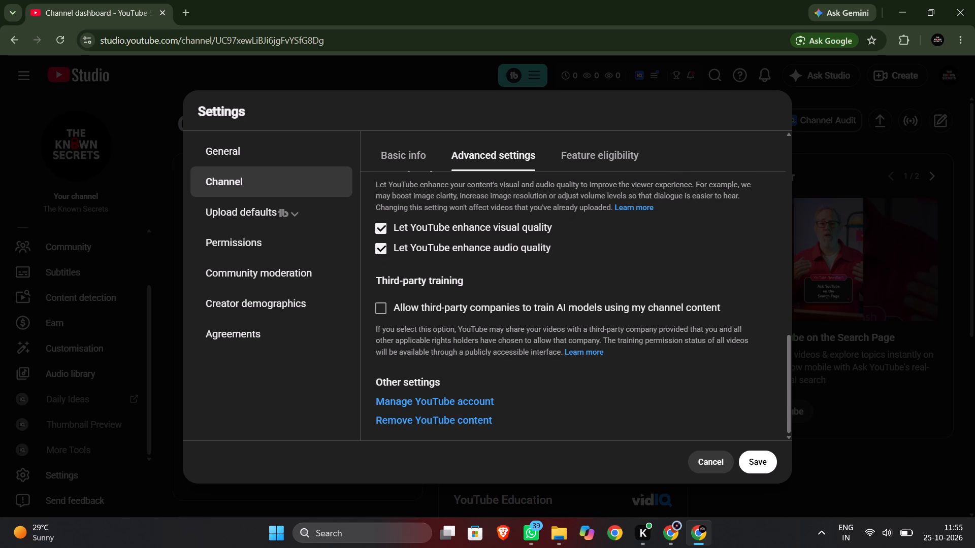
scroll(504, 327, "up", 3)
Request access to the Advanced features under feature eligibility, choosing "Take a photo of your ID" and proceeding to the phone scan code.
left_click(613, 159)
left_click(733, 356)
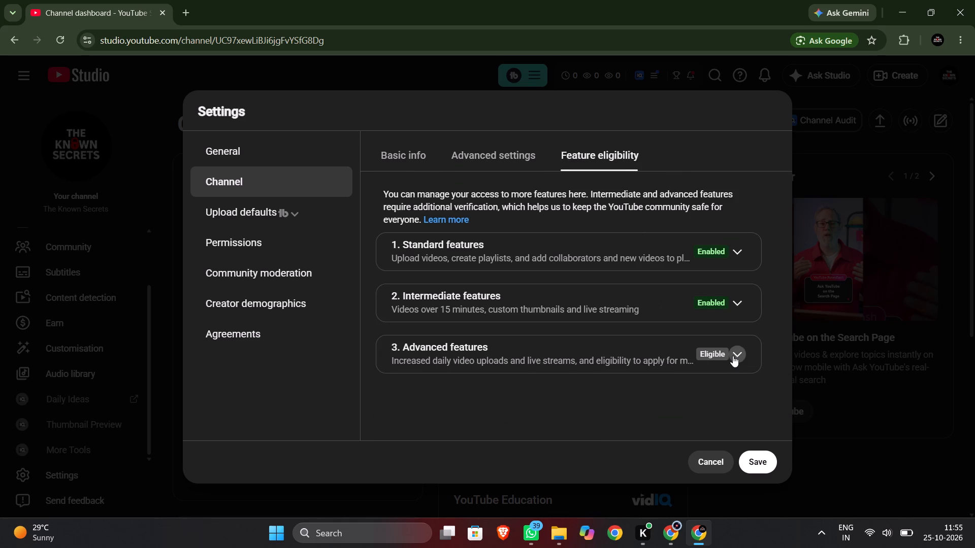
scroll(698, 370, "down", 2)
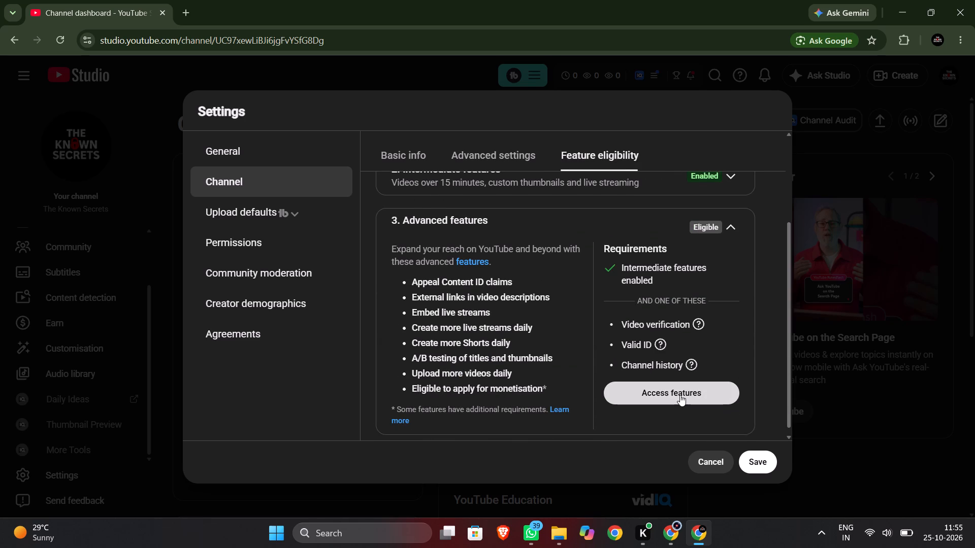
left_click(673, 399)
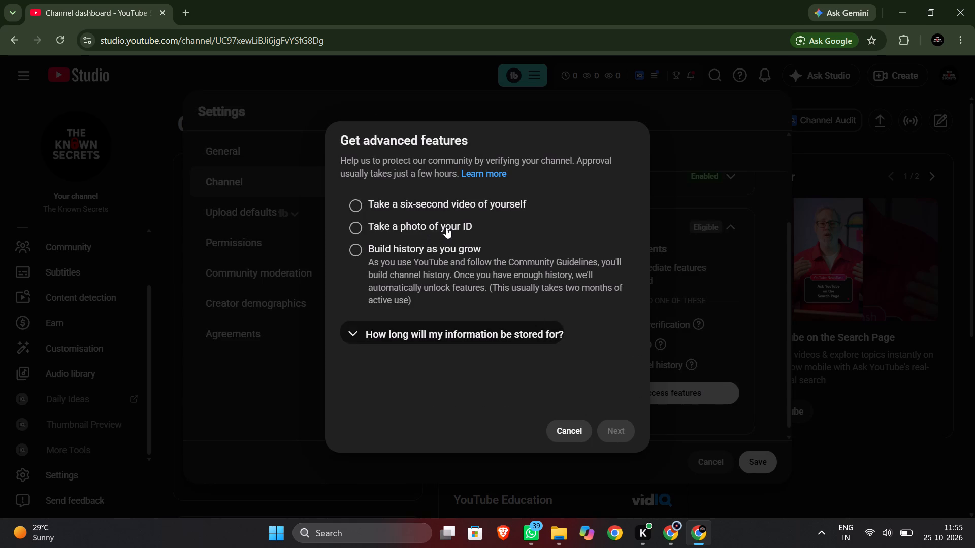
left_click(446, 227)
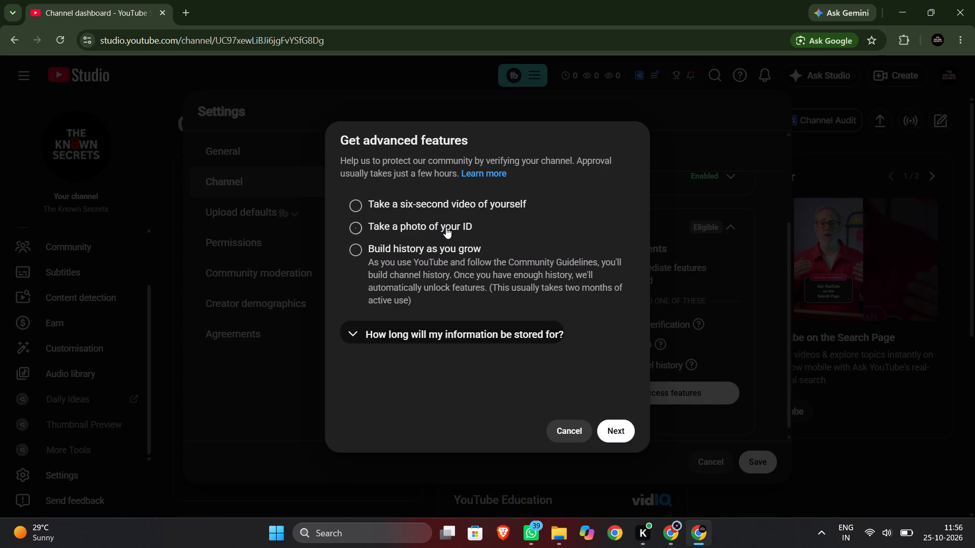
left_click(495, 327)
left_click(495, 327)
left_click(622, 430)
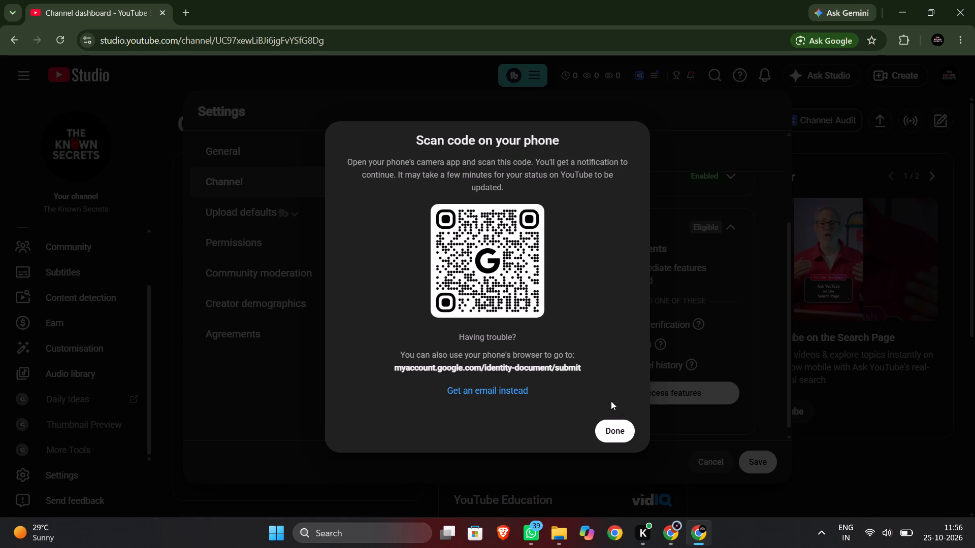
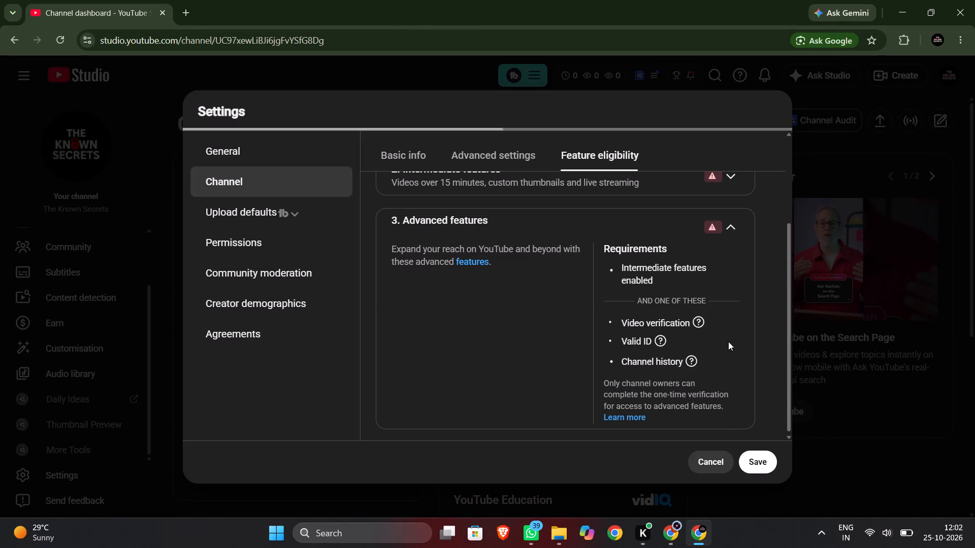
Check the Advanced features eligibility details and requirements, and save the channel settings.
scroll(716, 344, "down", 2)
scroll(723, 387, "down", 1)
scroll(686, 331, "up", 1)
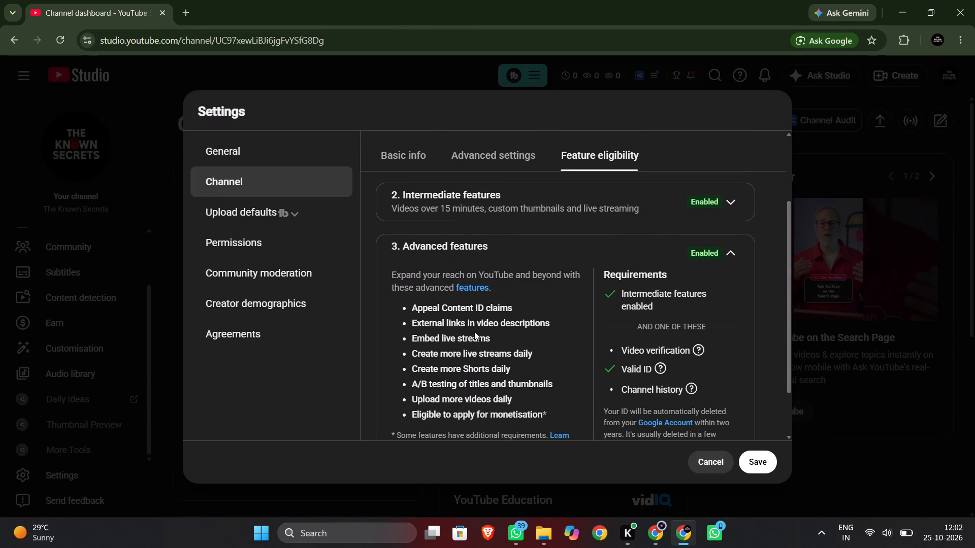
scroll(451, 281, "down", 1)
left_click(759, 464)
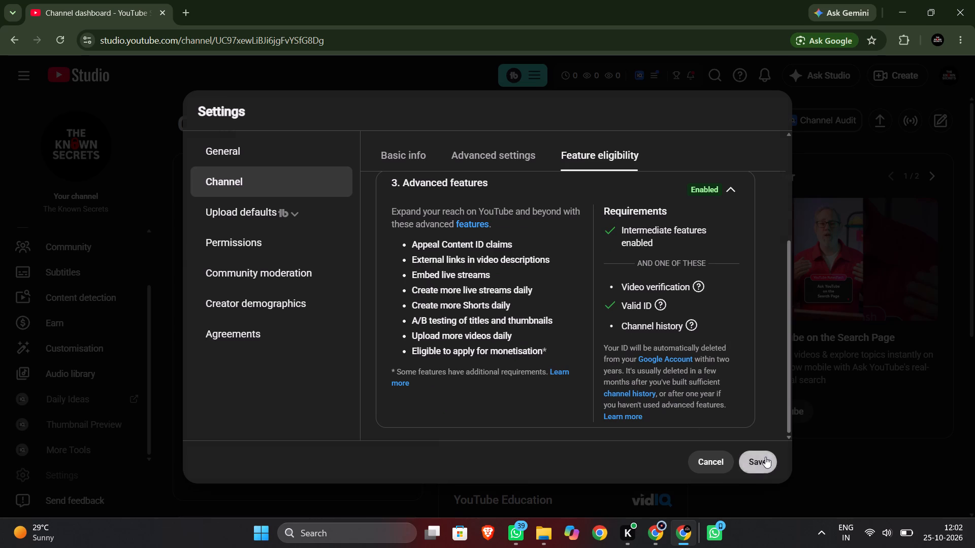
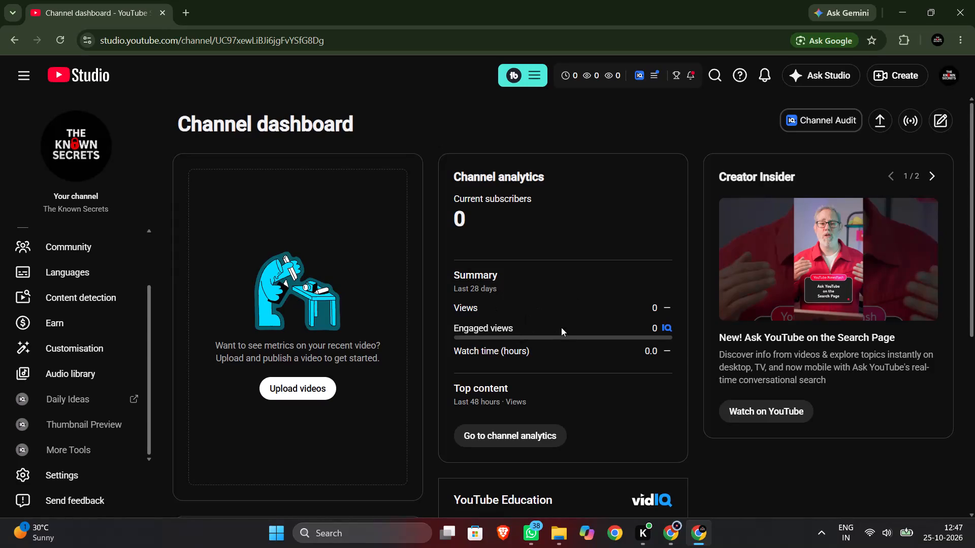
Examine the Earn page's first-milestone eligibility requirements for subscribers, video uploads, qualified watch hours and qualified Shorts views.
scroll(571, 317, "up", 5)
left_click(75, 326)
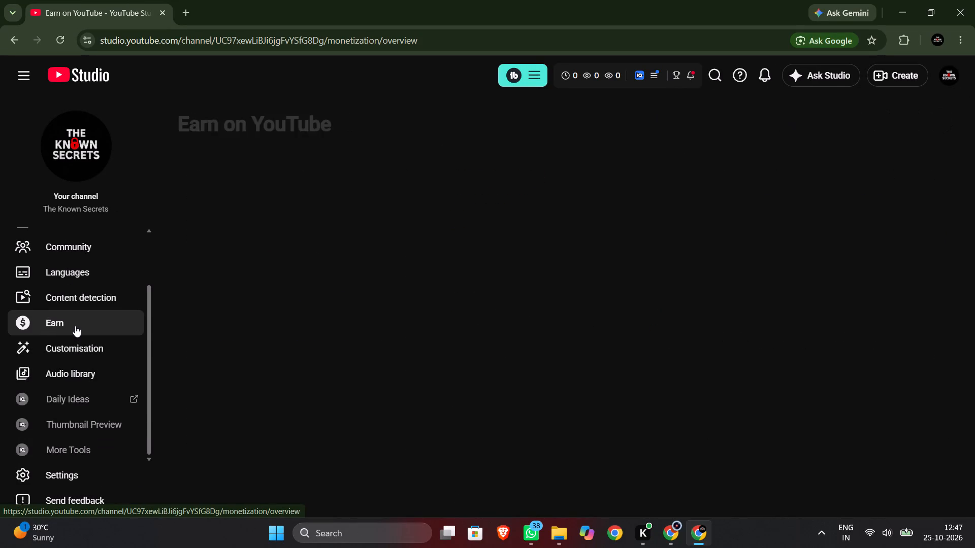
scroll(324, 329, "down", 3)
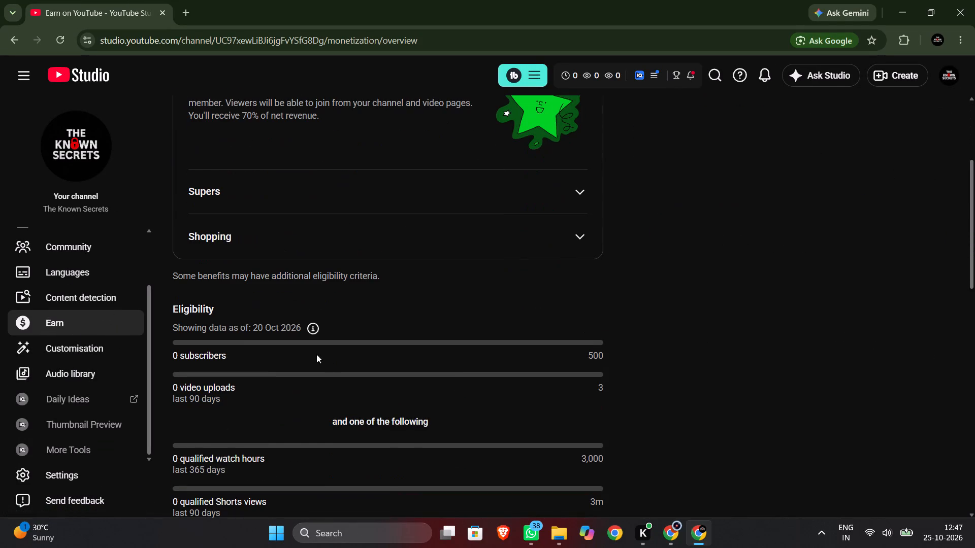
left_click_drag(252, 386, 183, 391)
scroll(438, 379, "down", 2)
left_click(247, 281)
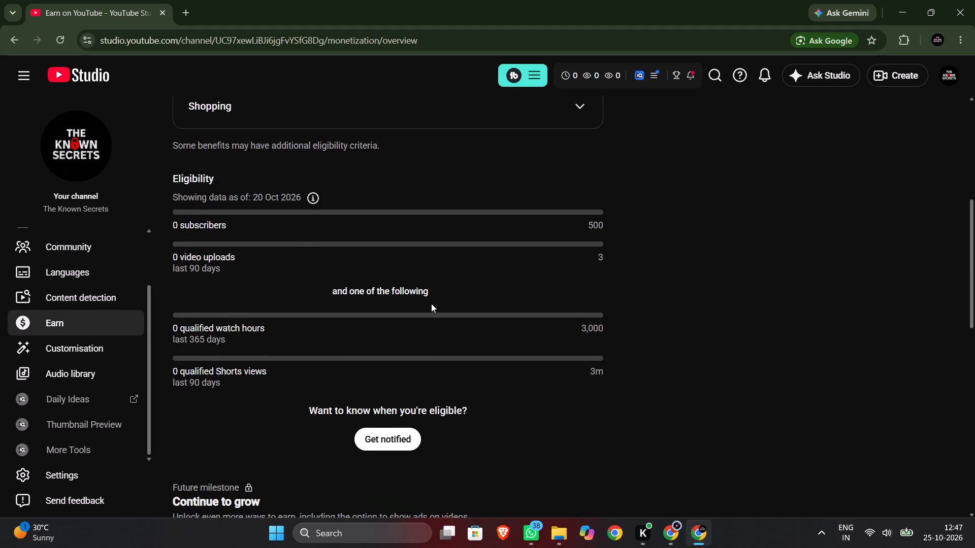
left_click_drag(447, 291, 246, 301)
left_click_drag(317, 292, 452, 302)
left_click(430, 449)
left_click_drag(170, 329, 256, 334)
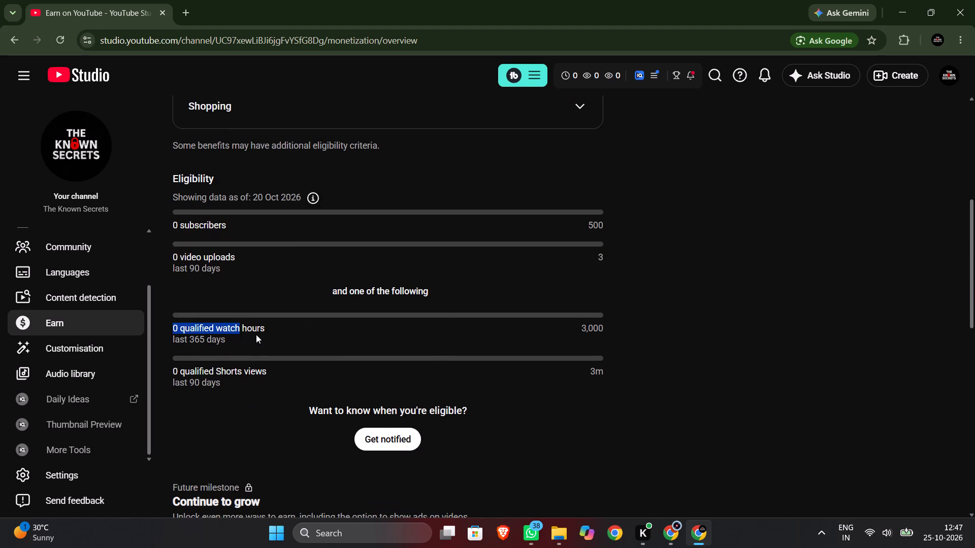
left_click_drag(256, 334, 279, 336)
left_click(334, 328)
left_click_drag(167, 340, 256, 336)
left_click(256, 336)
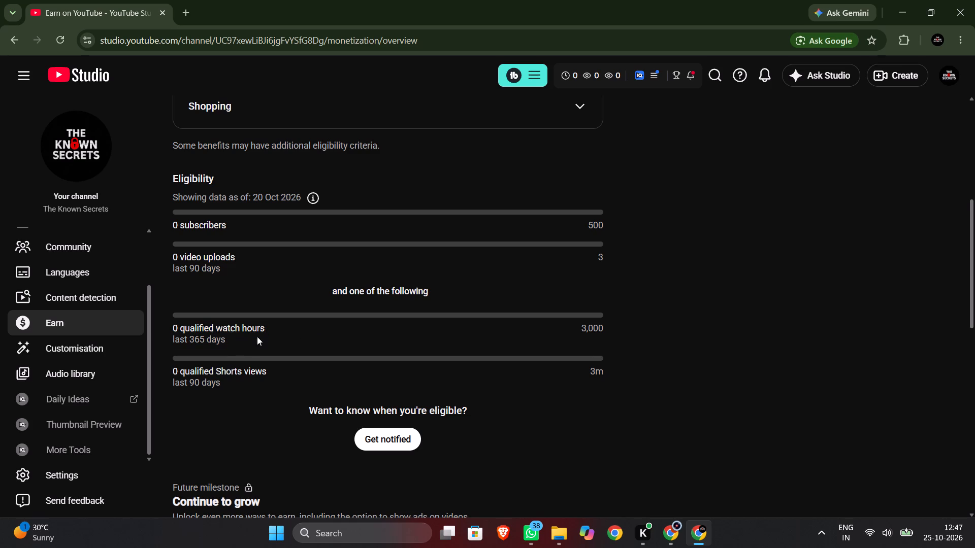
left_click_drag(160, 370, 218, 389)
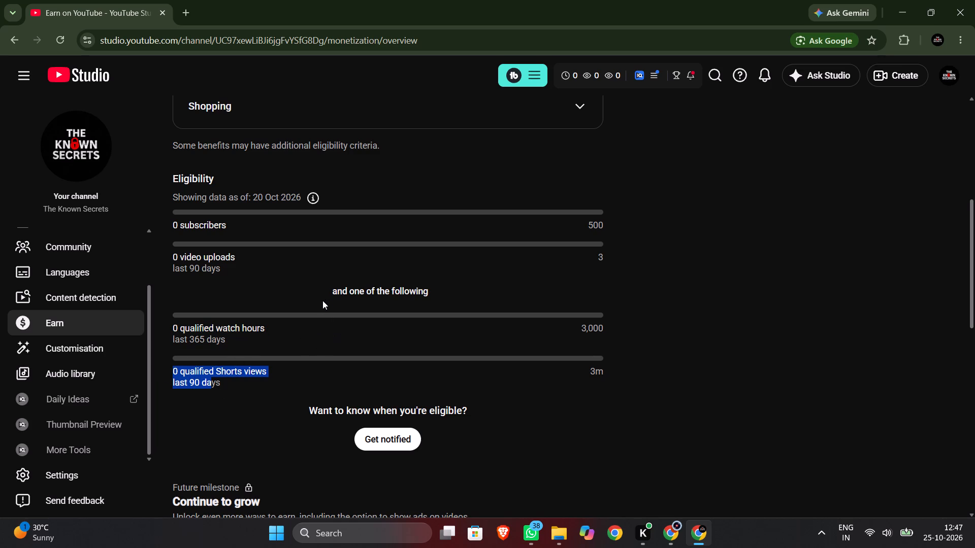
Review the Continue to grow milestone's ad options and eligibility requirements, plus the creator resources and tools.
scroll(272, 306, "down", 1)
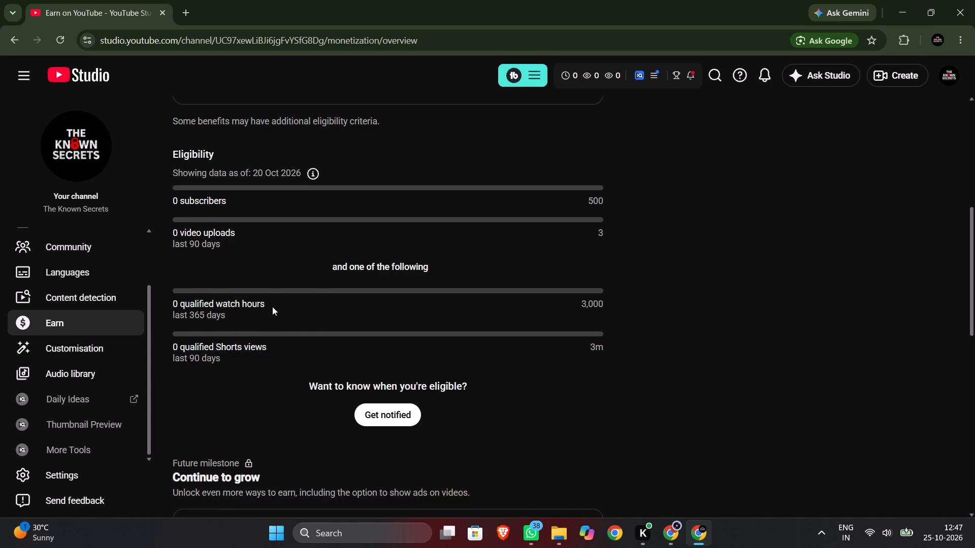
scroll(272, 306, "down", 1)
scroll(297, 386, "down", 2)
scroll(285, 434, "down", 1)
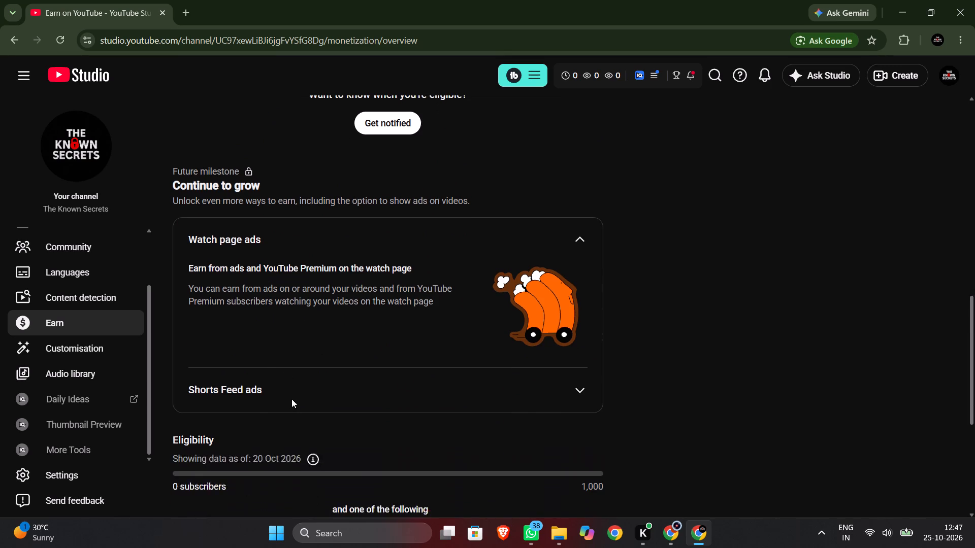
scroll(297, 397, "down", 4)
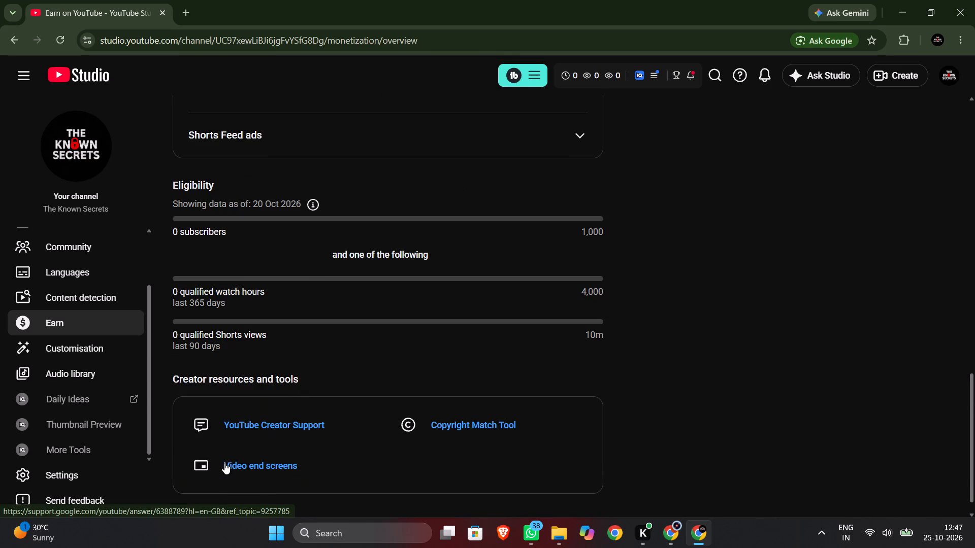
scroll(51, 458, "down", 5)
Return to the channel dashboard, open The Known Secrets channel page and go to its channel customisation.
scroll(56, 453, "up", 6)
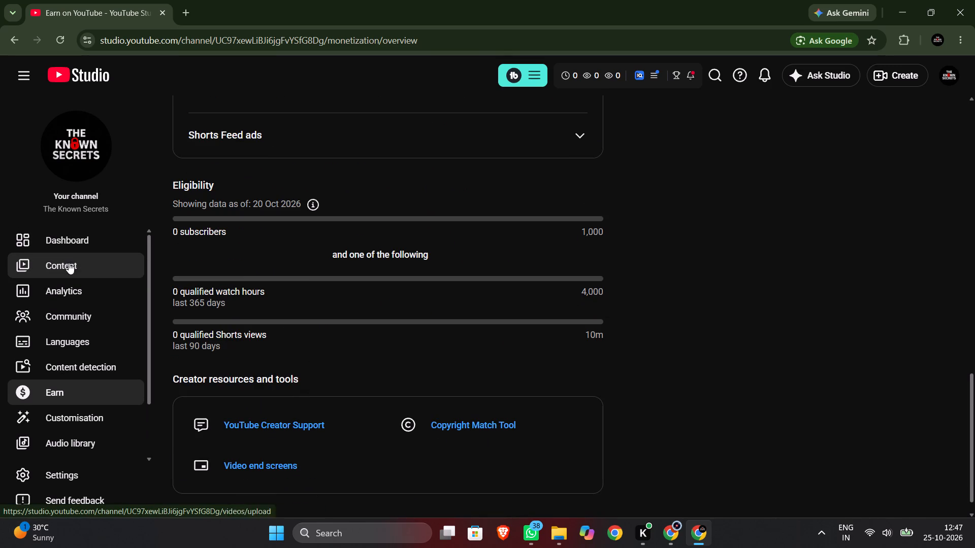
left_click(67, 239)
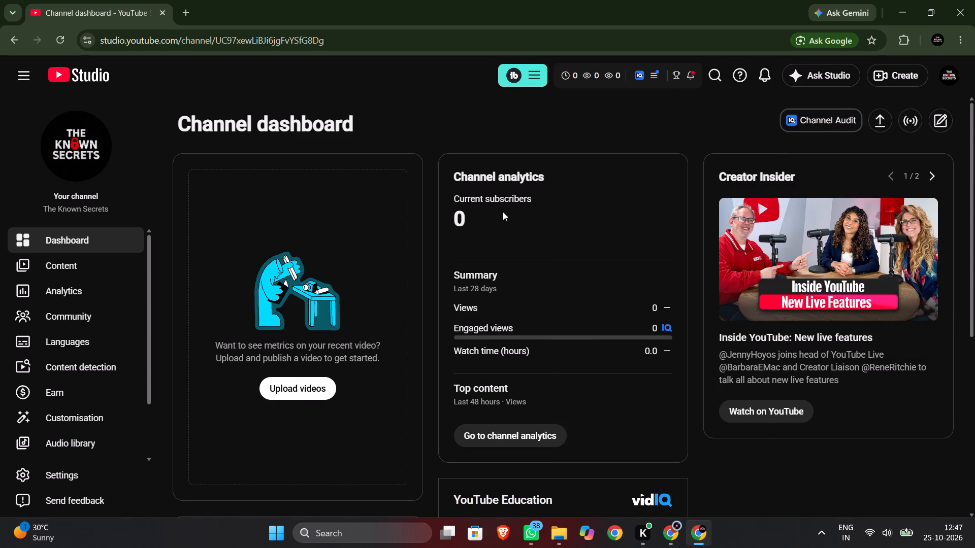
left_click(71, 121)
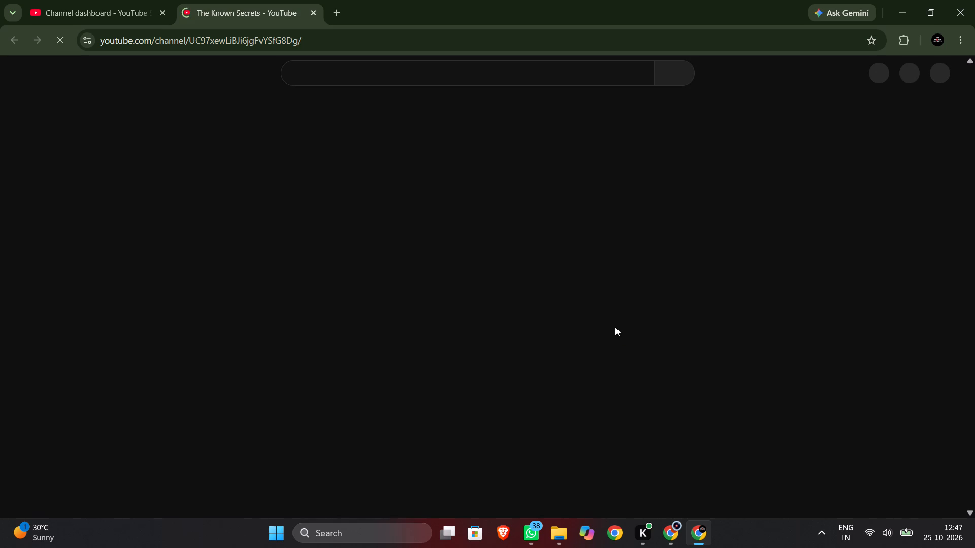
left_click(269, 258)
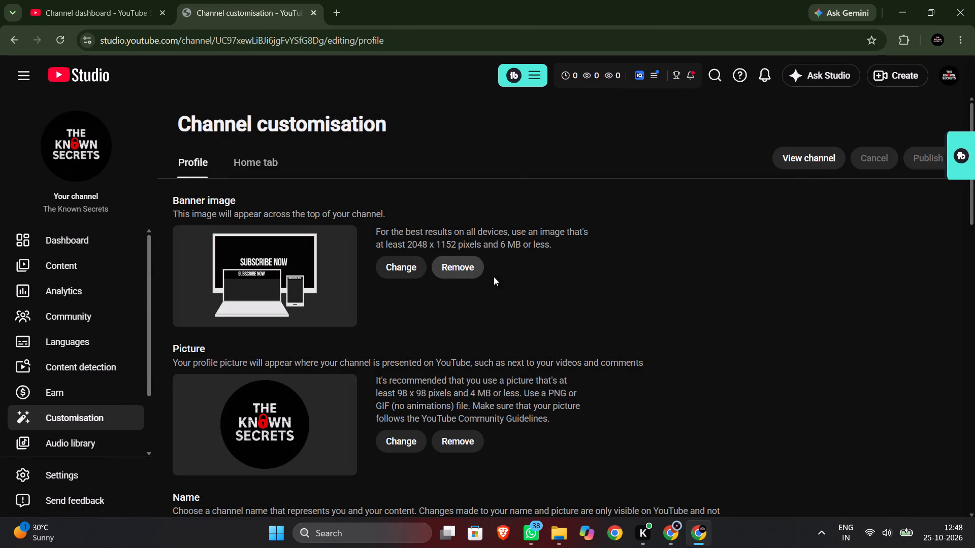
Replace the channel's banner image with The Known Secrets banner-v2-C.jpg.jpeg from Downloads, keeping the default crop.
left_click(403, 266)
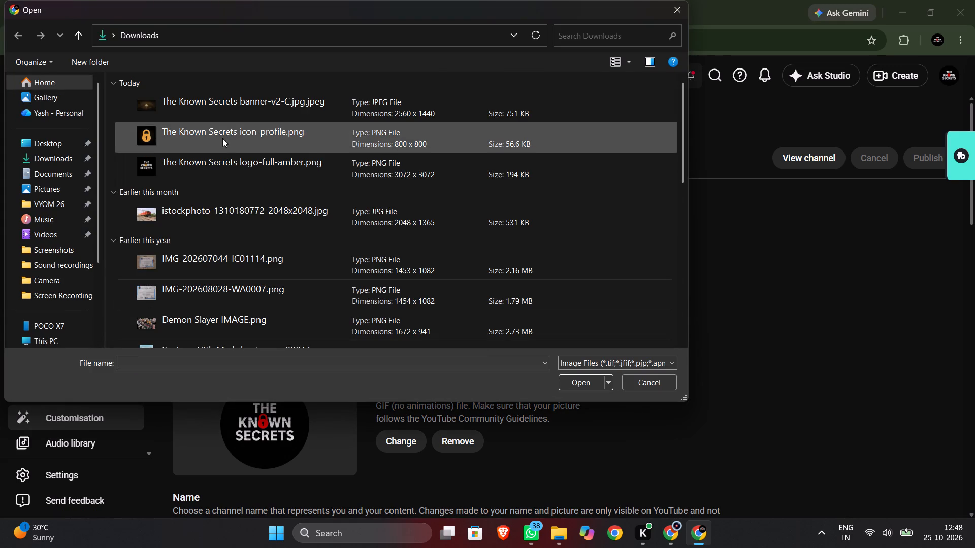
left_click(219, 113)
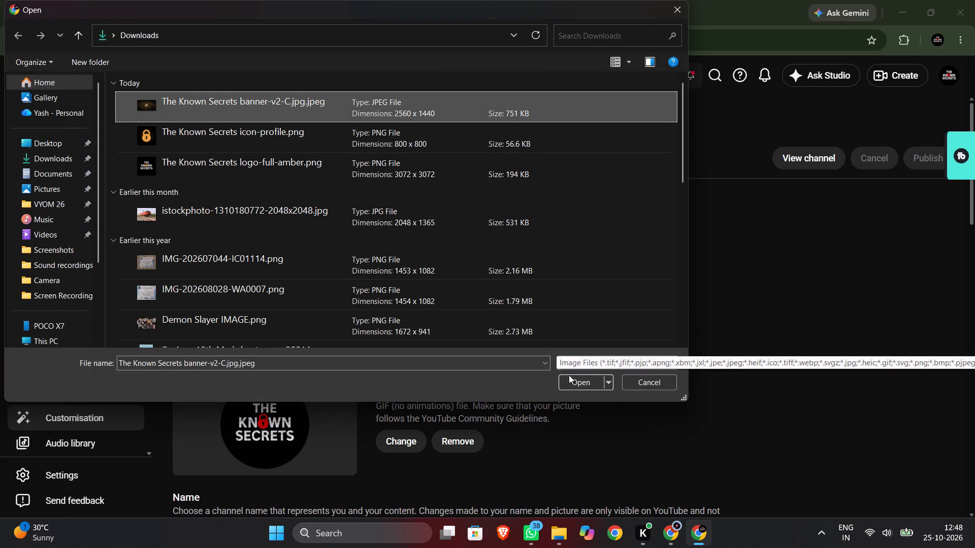
left_click(568, 381)
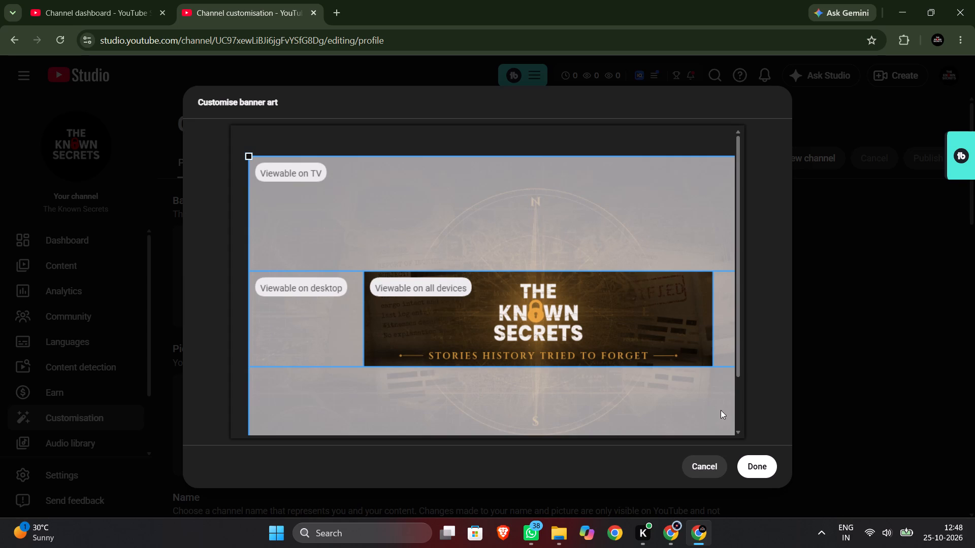
scroll(743, 387, "down", 5)
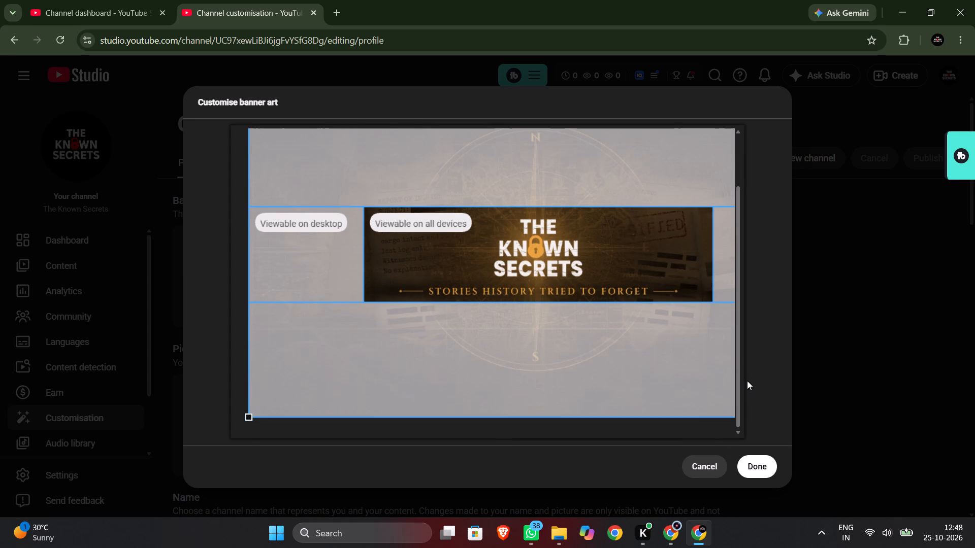
scroll(747, 380, "up", 6)
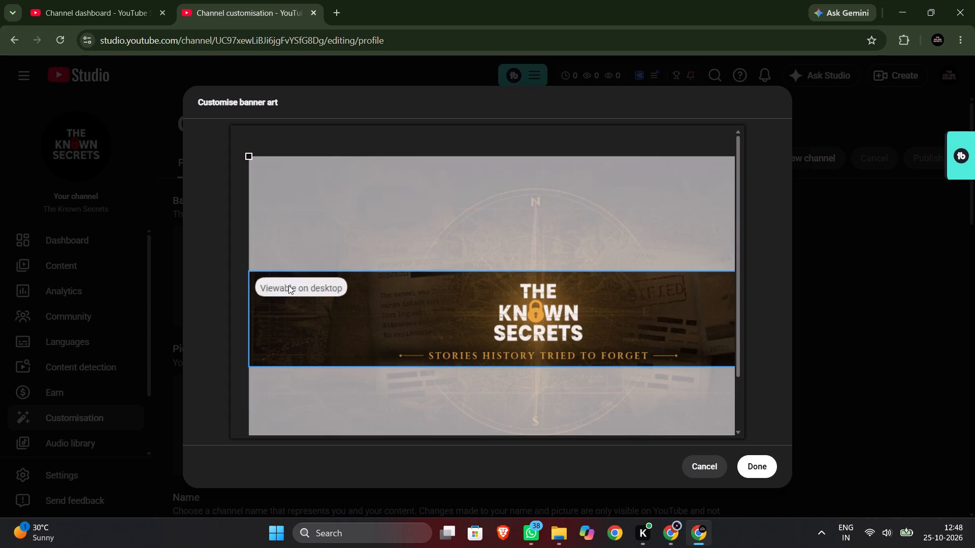
left_click(755, 465)
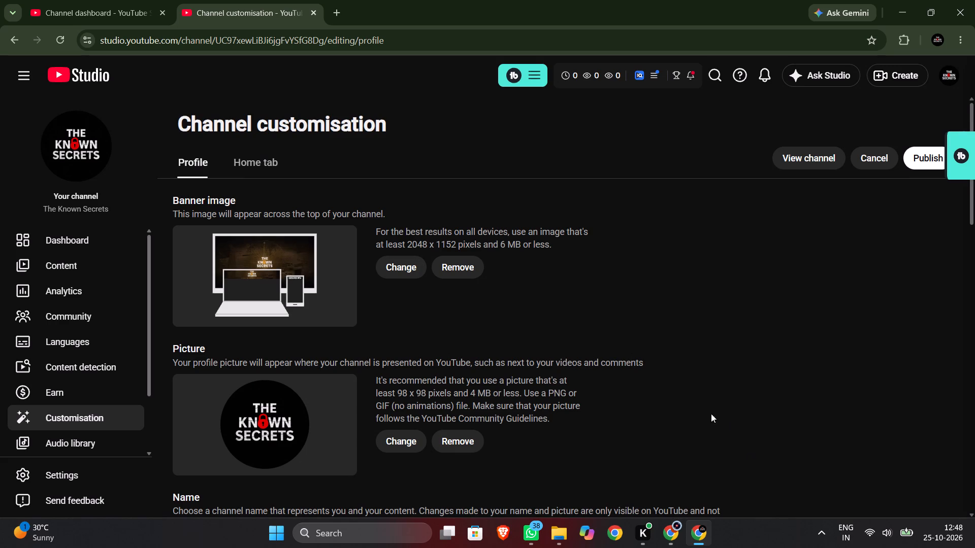
Replace the channel's profile picture with The Known Secrets logo-full-amber.png from Downloads, keeping the default crop.
left_click(408, 438)
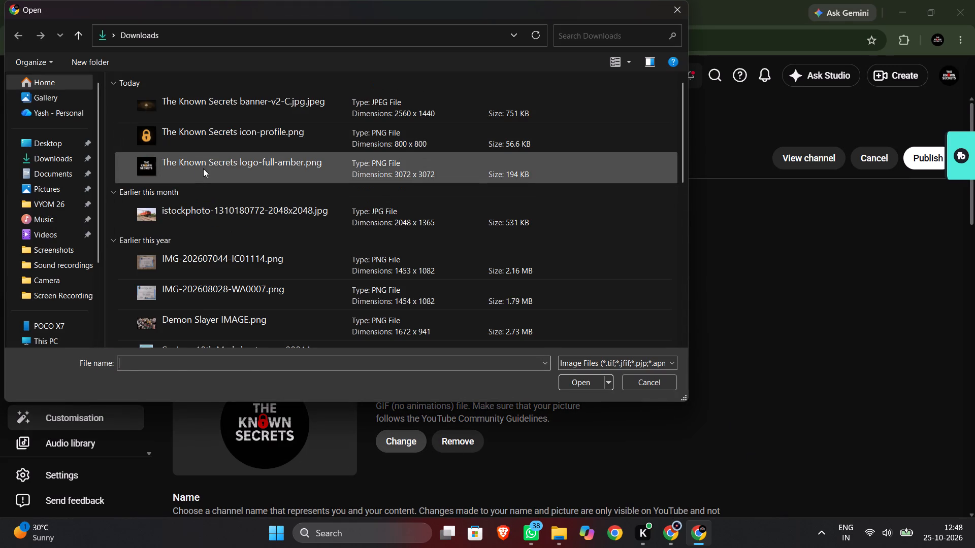
left_click(203, 167)
left_click(577, 381)
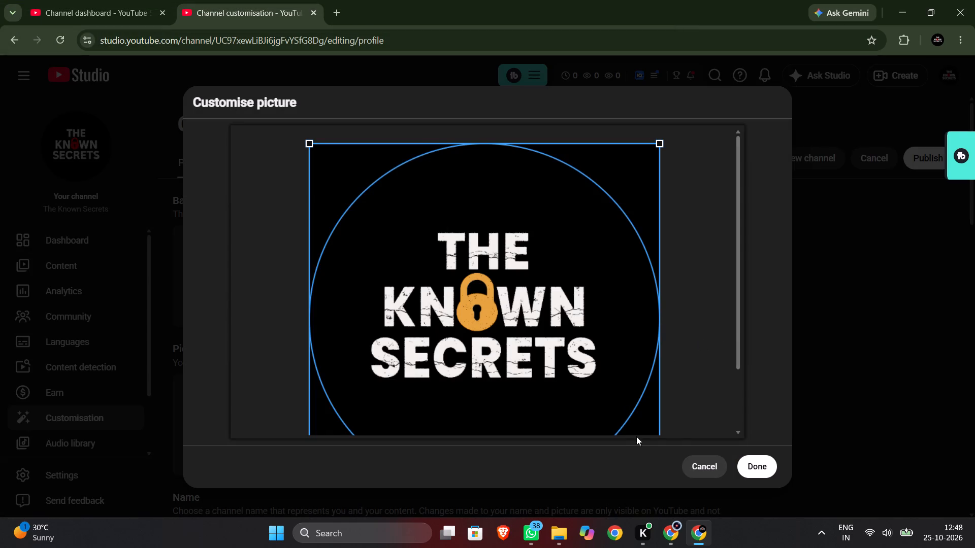
scroll(707, 383, "down", 4)
left_click(757, 470)
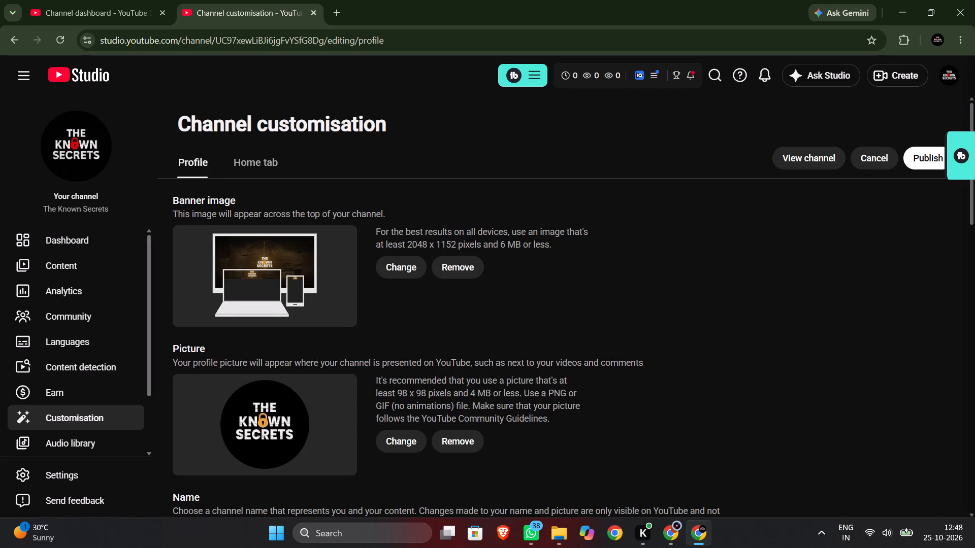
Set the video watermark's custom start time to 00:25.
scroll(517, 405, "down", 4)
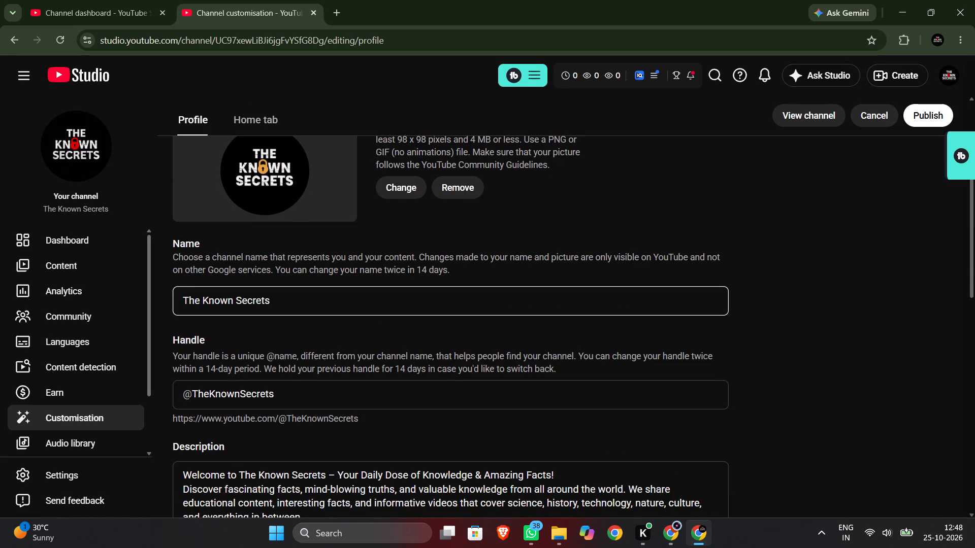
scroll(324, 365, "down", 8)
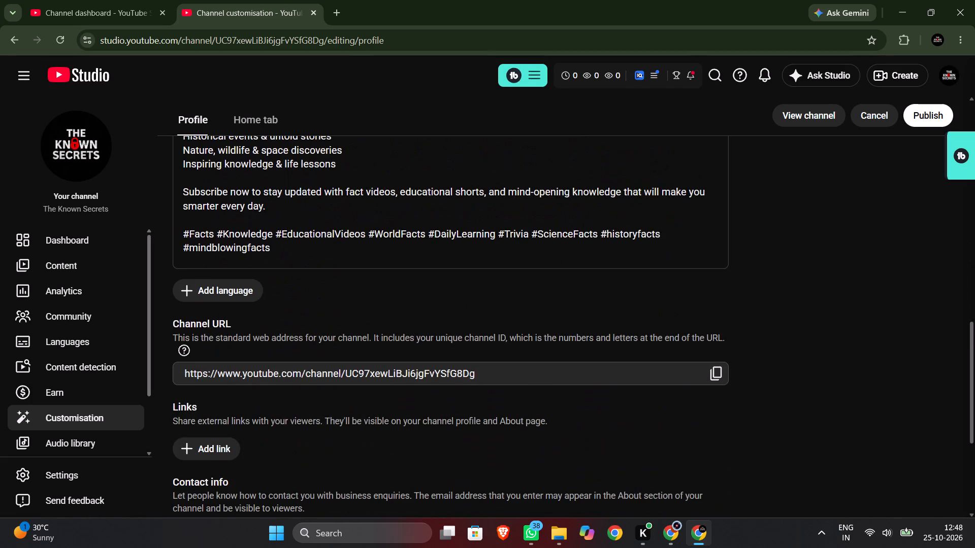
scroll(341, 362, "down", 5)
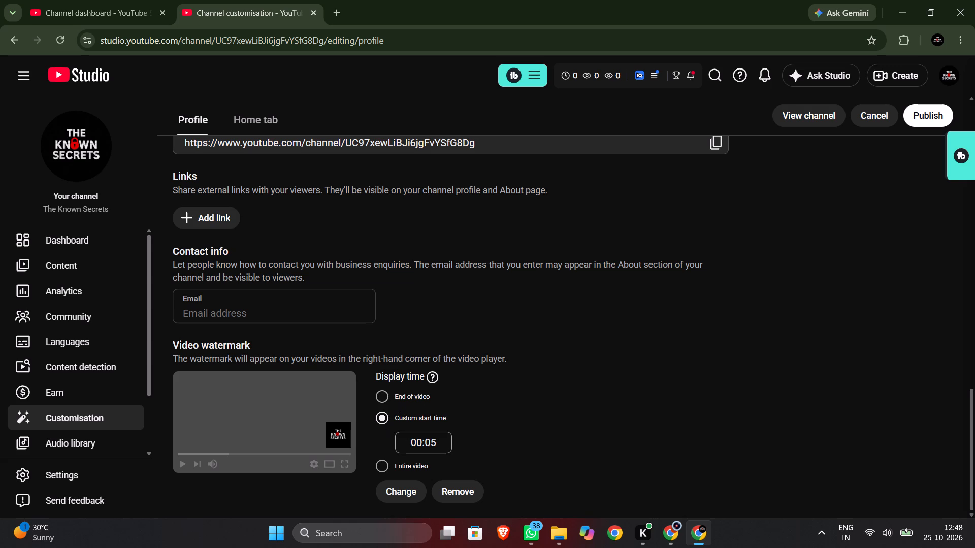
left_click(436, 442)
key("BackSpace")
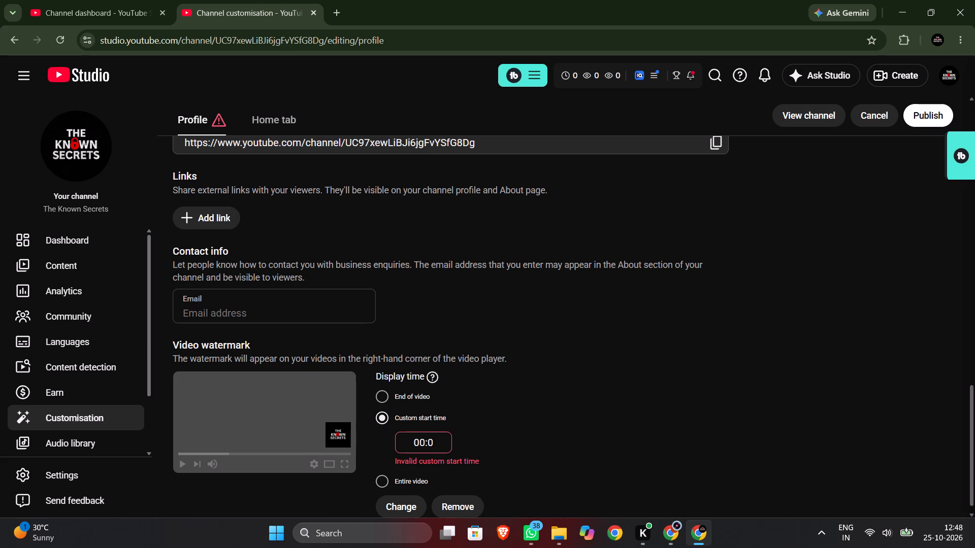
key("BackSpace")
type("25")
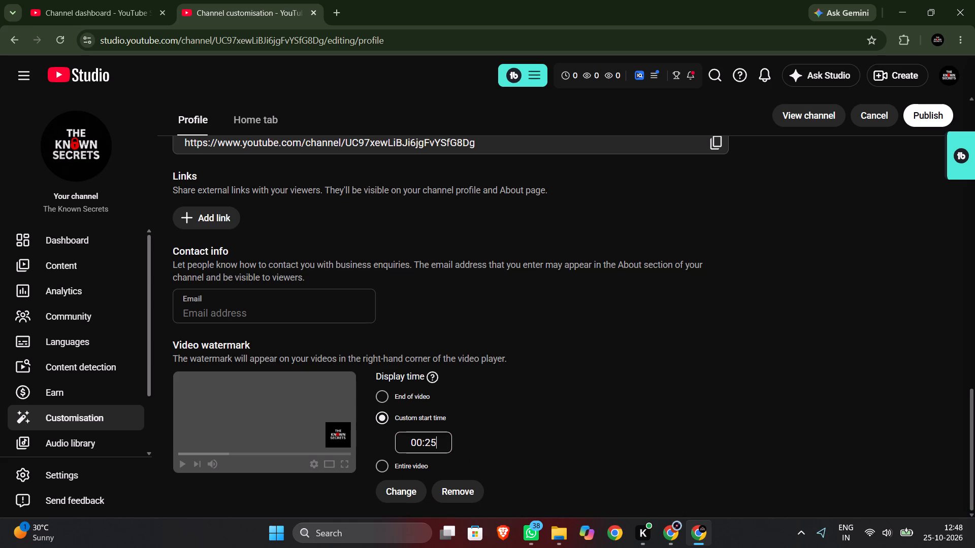
Set the video watermark's custom start time to 01:00.
key("BackSpace")
key("BackSpace")
key("BackSpace")
key("BackSpace")
key("BackSpace")
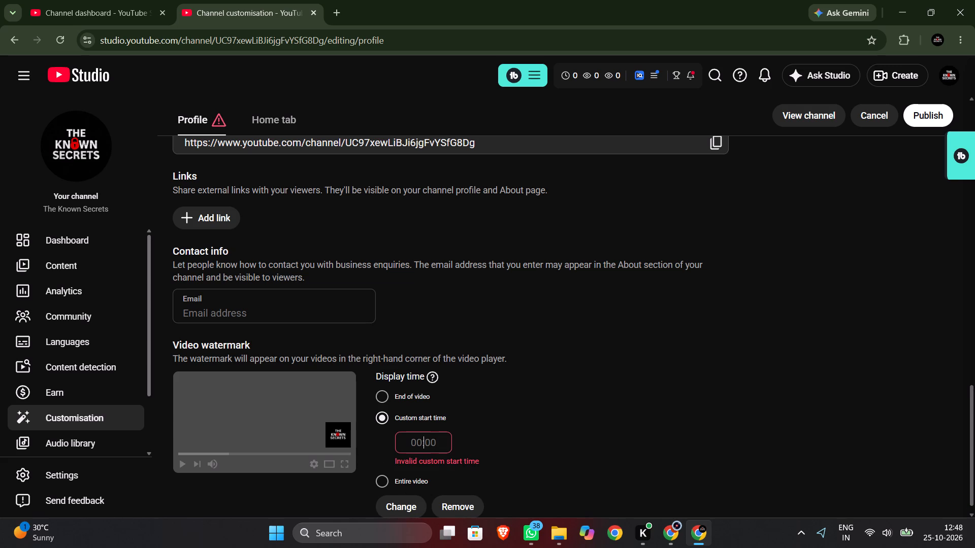
type("01.")
key("BackSpace")
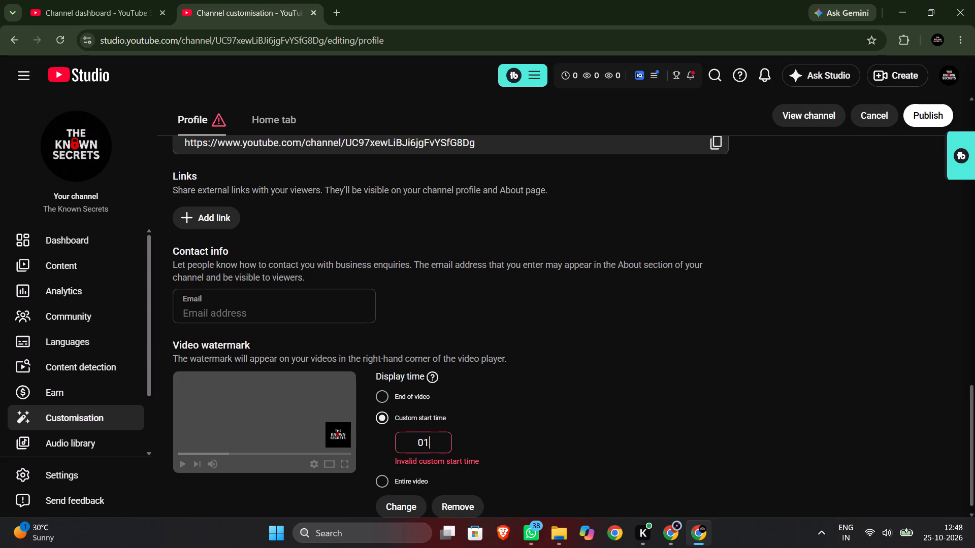
key("shift+colon")
type("00")
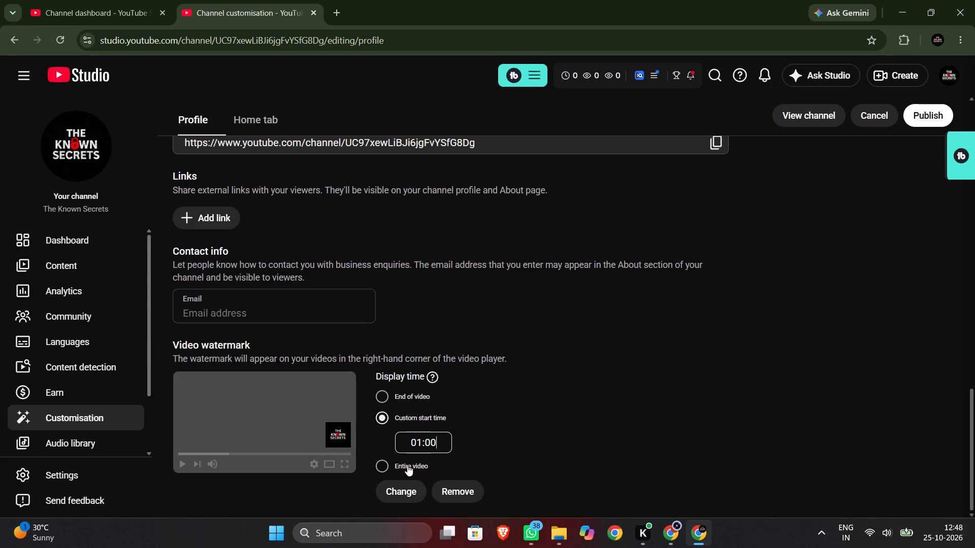
scroll(420, 493, "down", 2)
Replace the video watermark image with The Known Secrets icon-profile.png from Downloads, keeping the default crop.
left_click(345, 438)
scroll(312, 363, "down", 5)
left_click(399, 498)
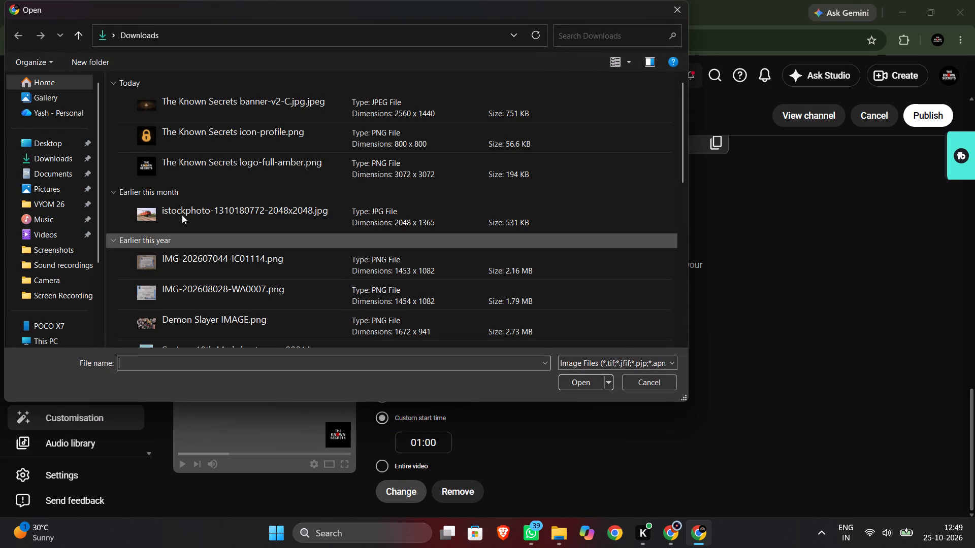
left_click(191, 139)
left_click(576, 378)
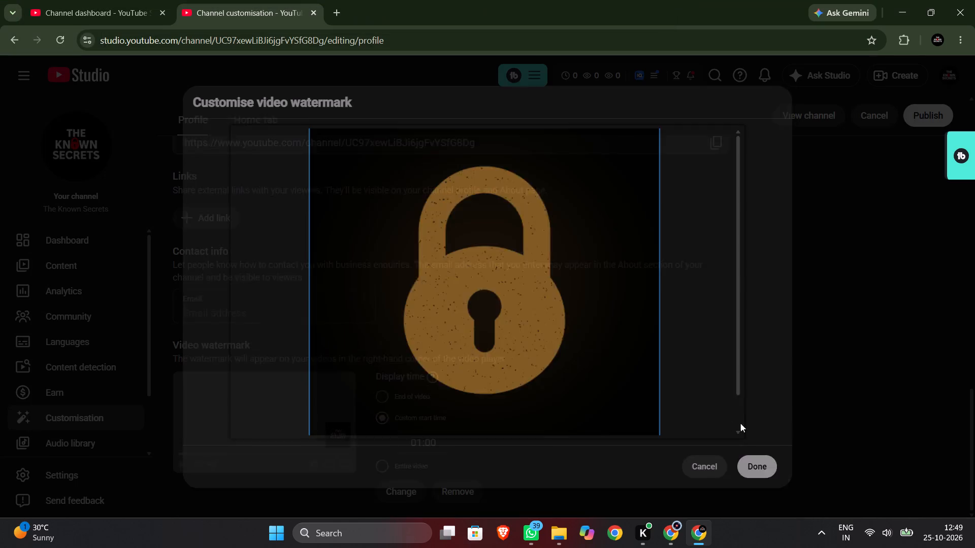
left_click(759, 469)
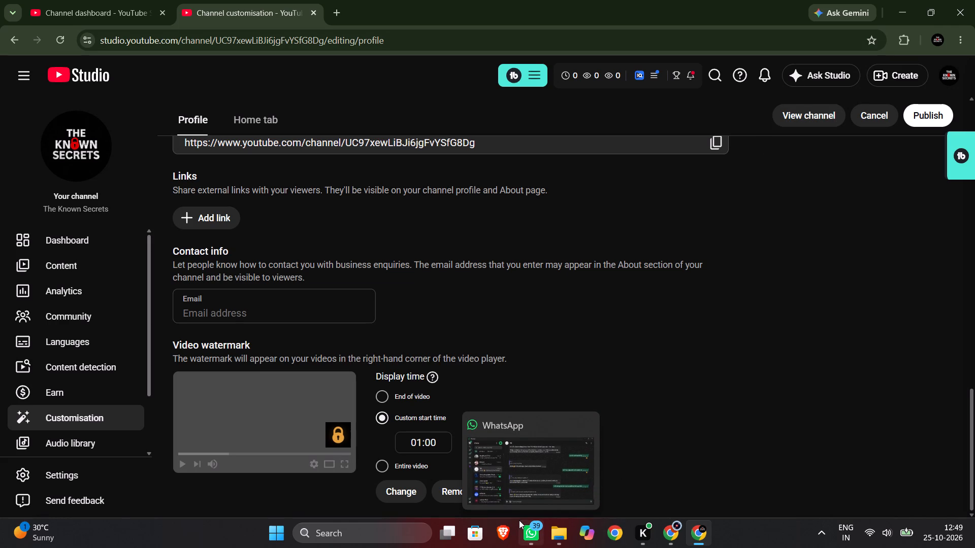
Review the channel's profile customisation, from the banner and picture through the name, handle, description, links and contact info.
scroll(708, 341, "up", 5)
scroll(806, 279, "up", 10)
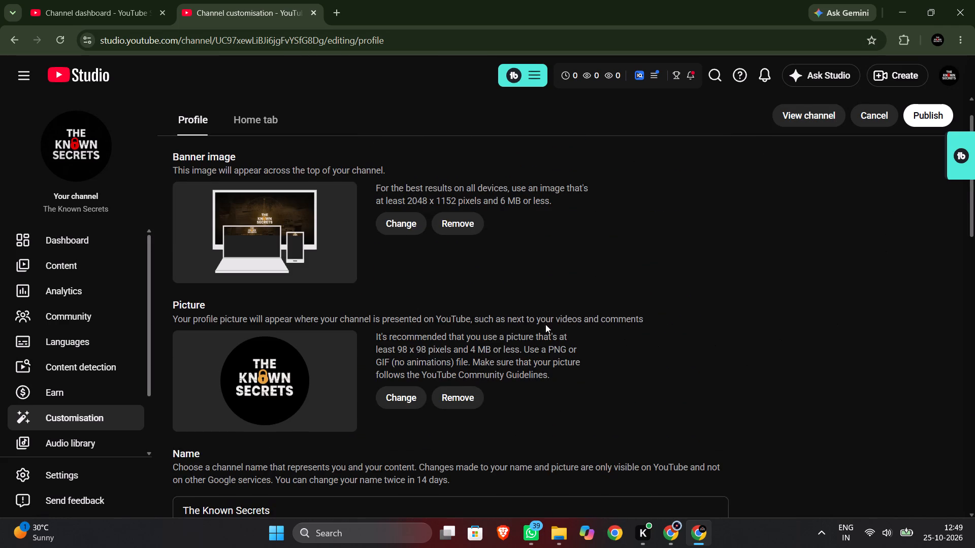
scroll(562, 384, "down", 4)
scroll(280, 363, "down", 2)
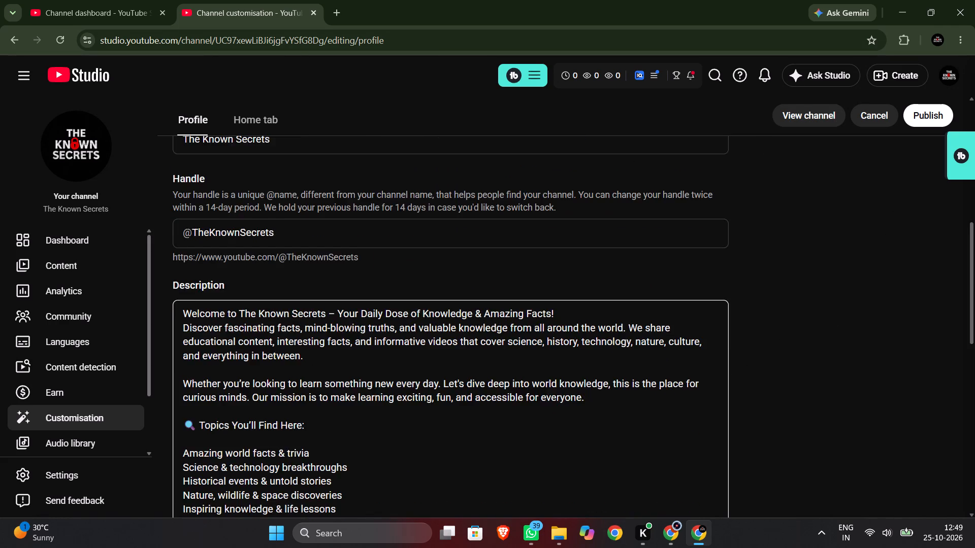
scroll(279, 365, "down", 3)
scroll(378, 330, "down", 4)
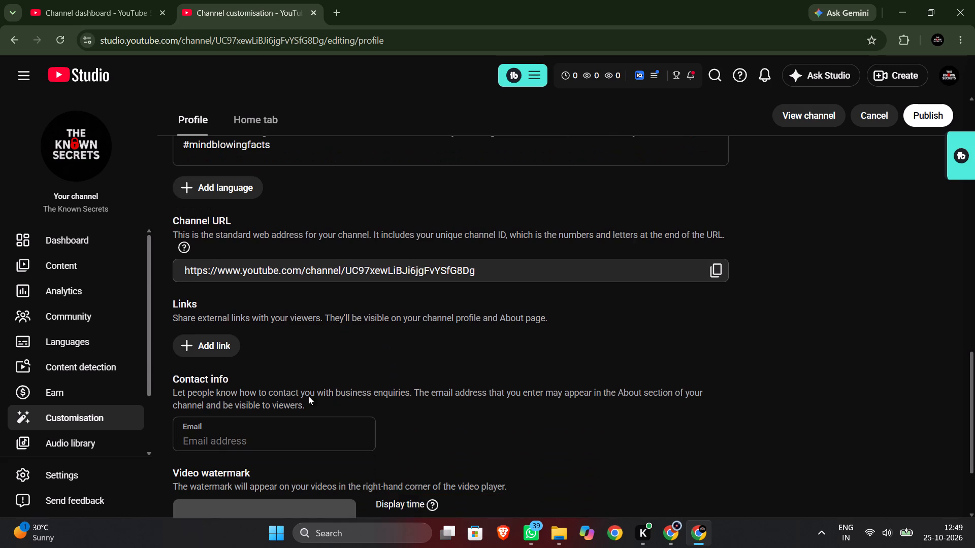
scroll(240, 383, "down", 2)
scroll(341, 379, "up", 18)
scroll(456, 388, "up", 4)
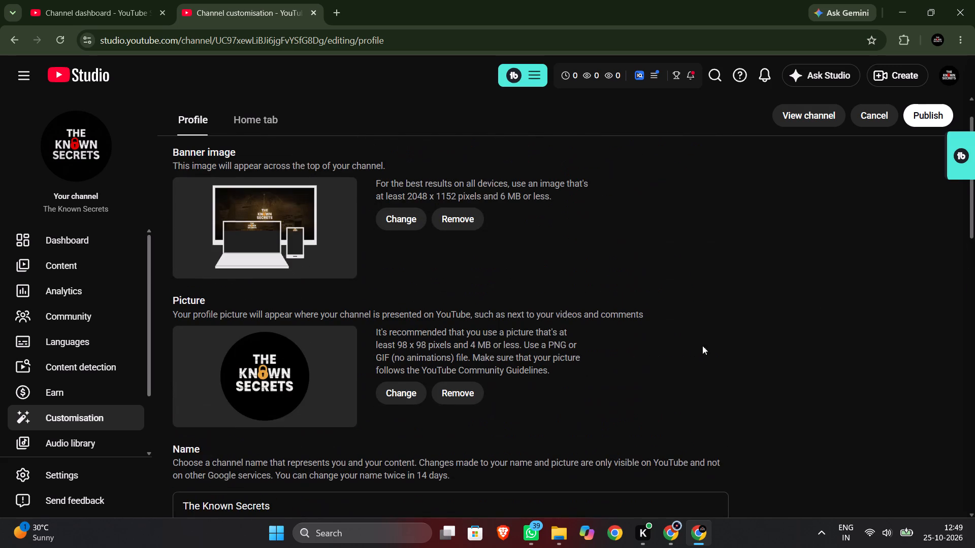
scroll(715, 352, "down", 6)
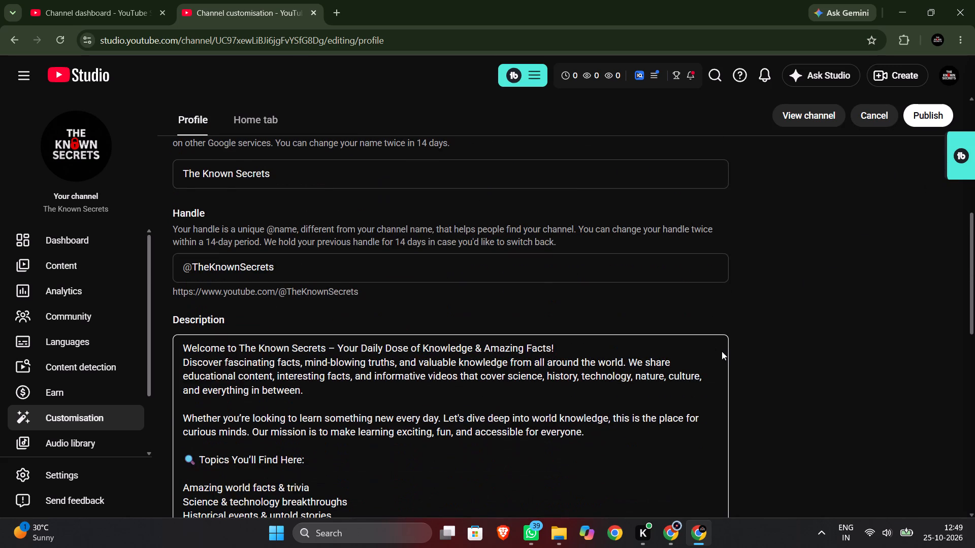
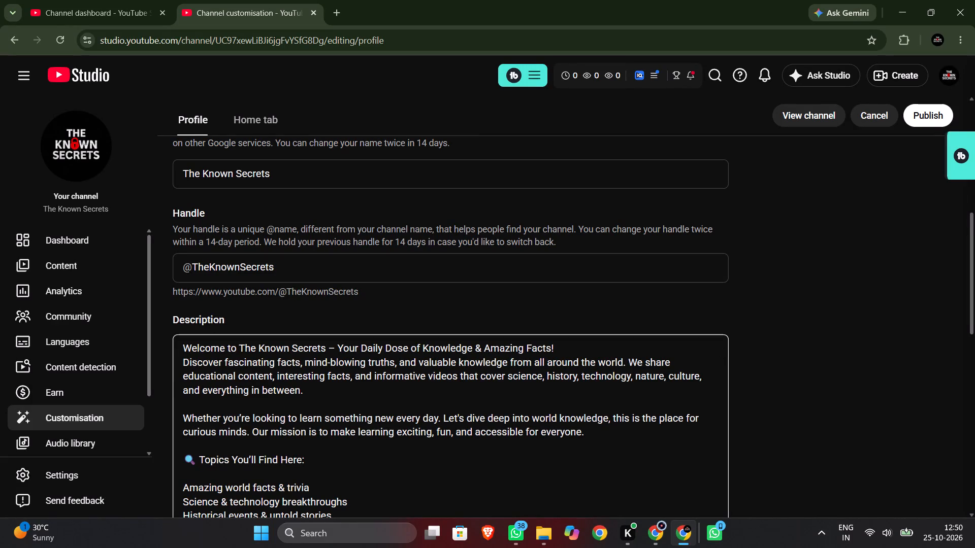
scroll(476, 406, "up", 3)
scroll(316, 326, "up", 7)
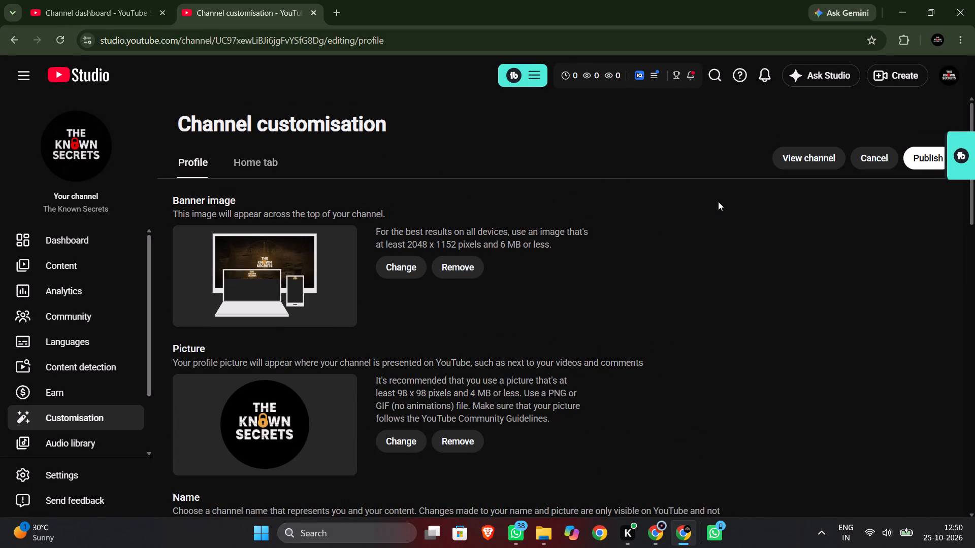
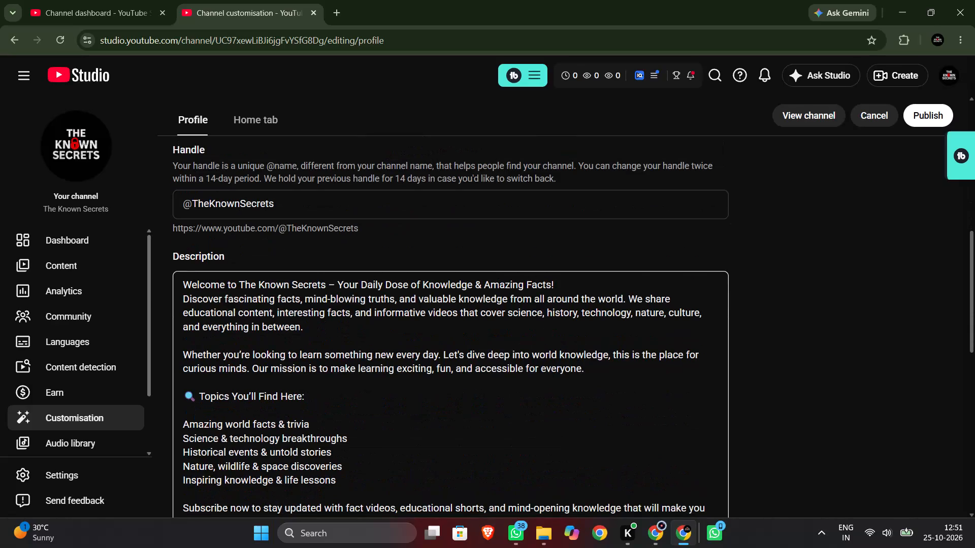
Replace the description from its opening line through "Inspiring knowledge & life lessons" with the copied documentary-channel text beginning "Some stories were hidden.".
left_click(332, 421)
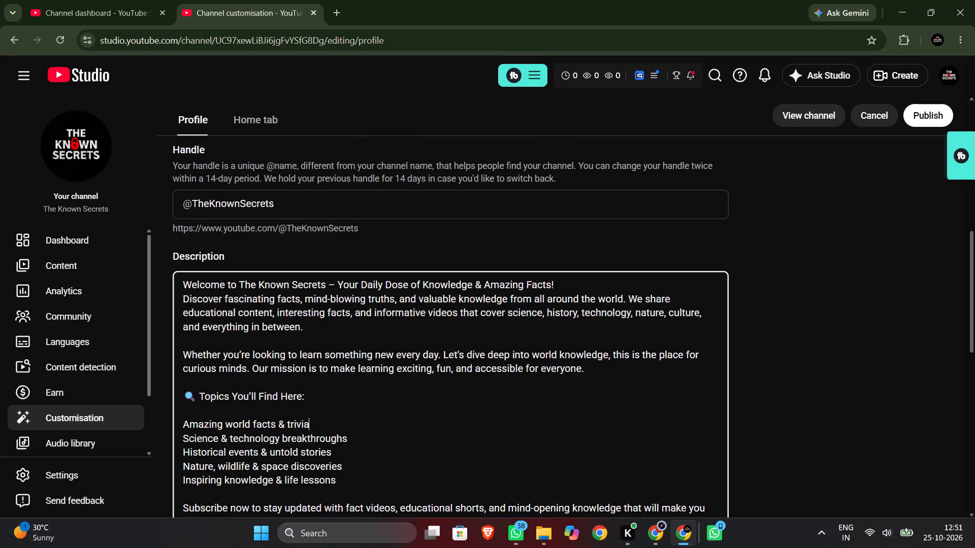
scroll(361, 409, "down", 2)
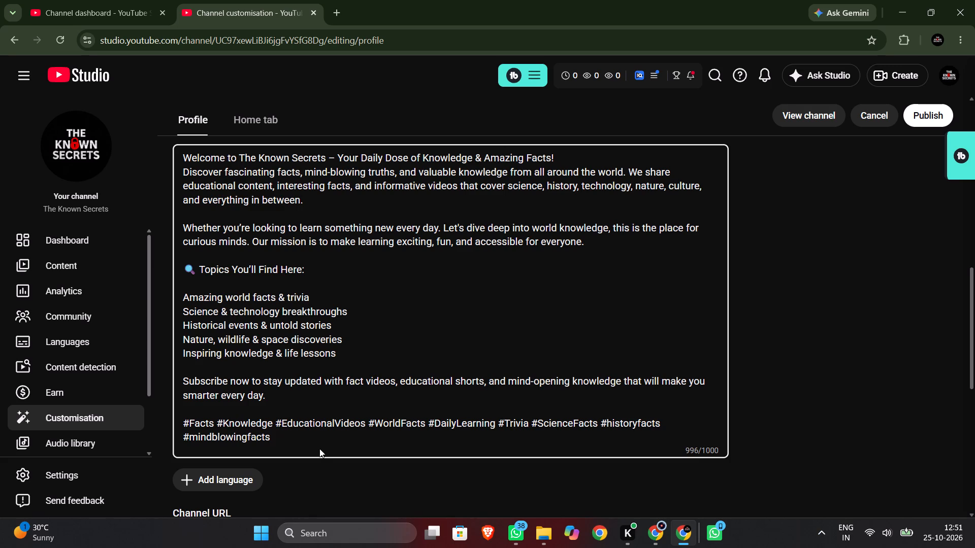
left_click_drag(319, 439, 207, 268)
scroll(766, 324, "down", 9)
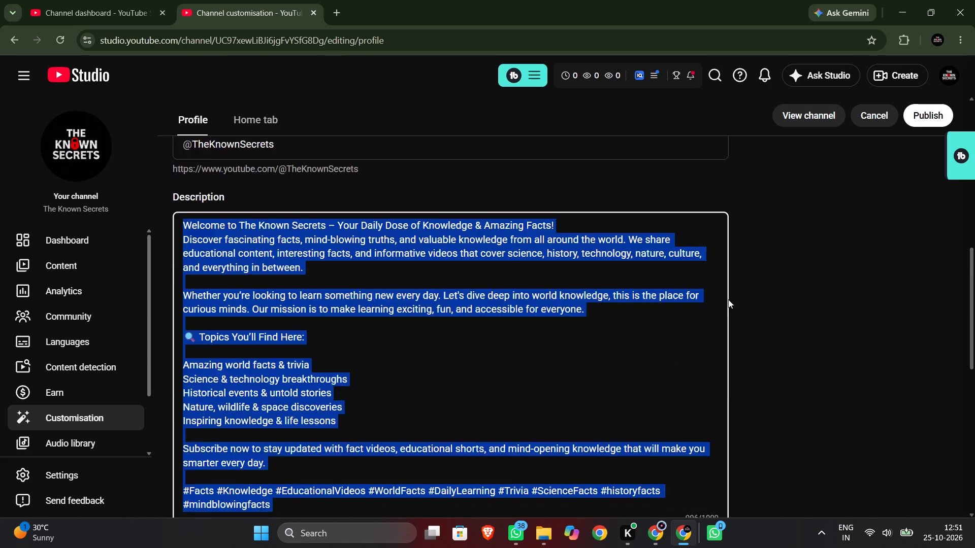
left_click(641, 314)
left_click(274, 342)
left_click_drag(341, 357, 208, 203)
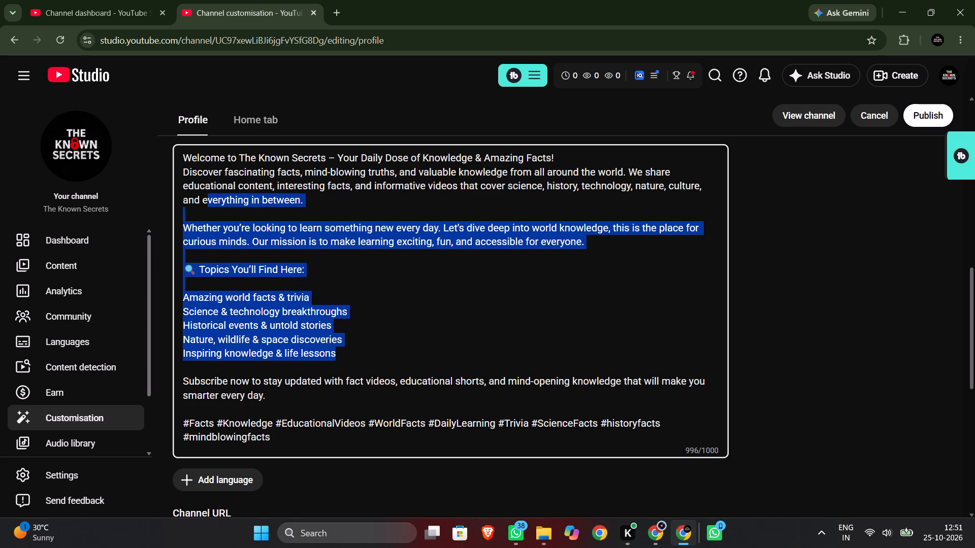
left_click_drag(208, 203, 192, 119)
key("ctrl+v")
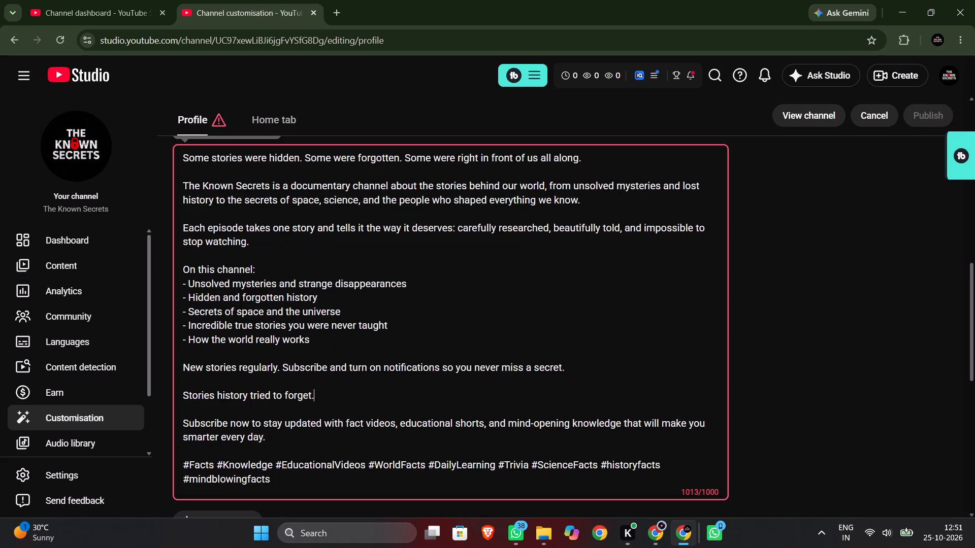
Delete the old "Subscribe now to stay updated with fact videos" paragraph above the hashtags in the channel description.
left_click(288, 490)
left_click_drag(274, 444, 326, 403)
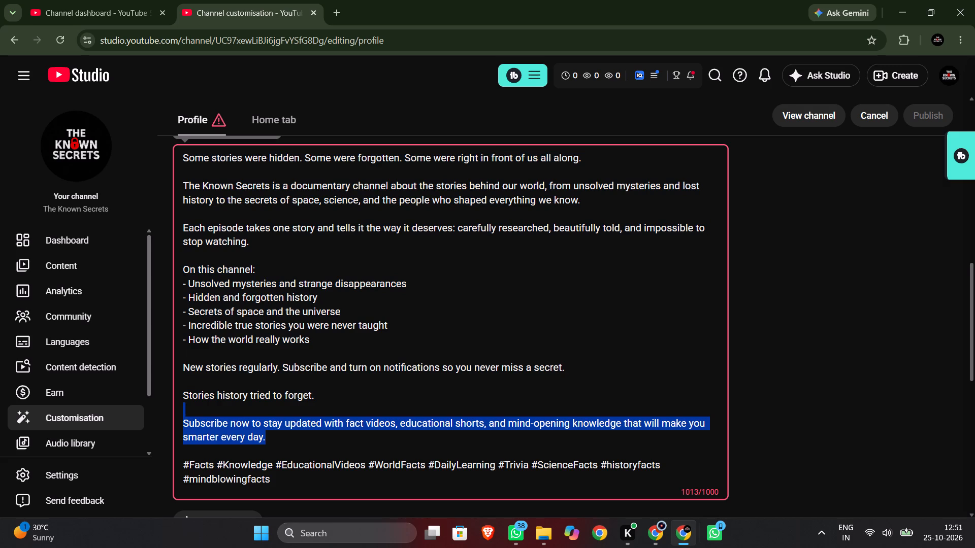
left_click_drag(326, 403, 327, 402)
key("BackSpace")
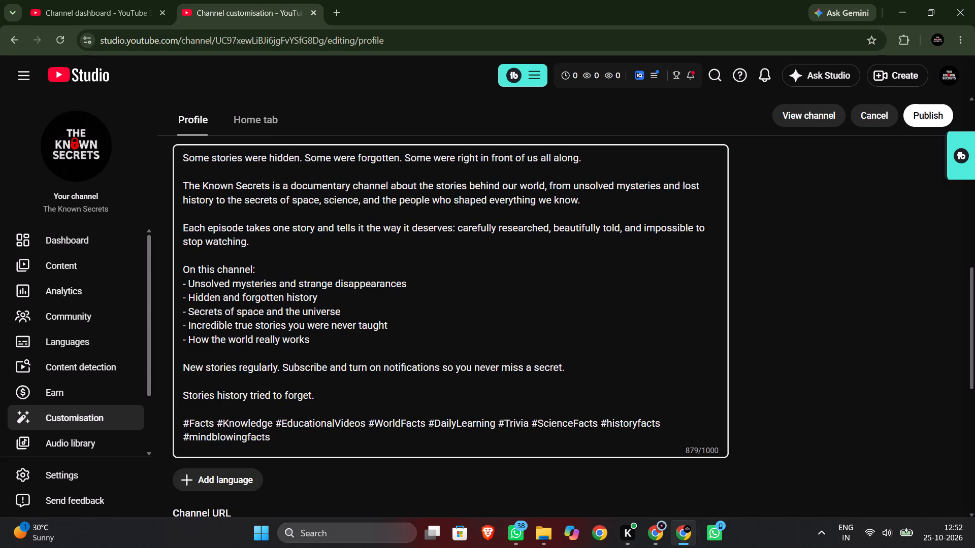
Publish the channel profile changes, including the rewritten description.
scroll(377, 356, "up", 5)
scroll(406, 355, "down", 5)
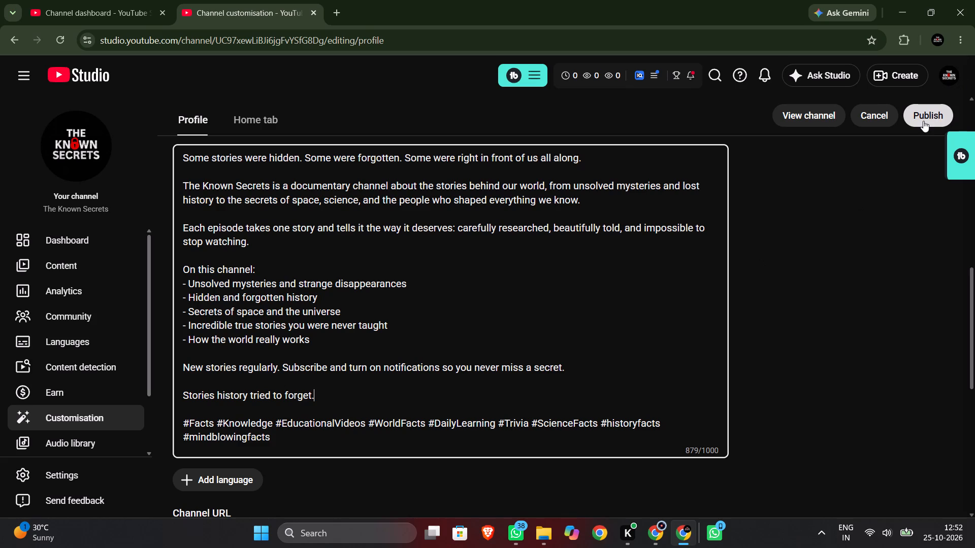
left_click(923, 115)
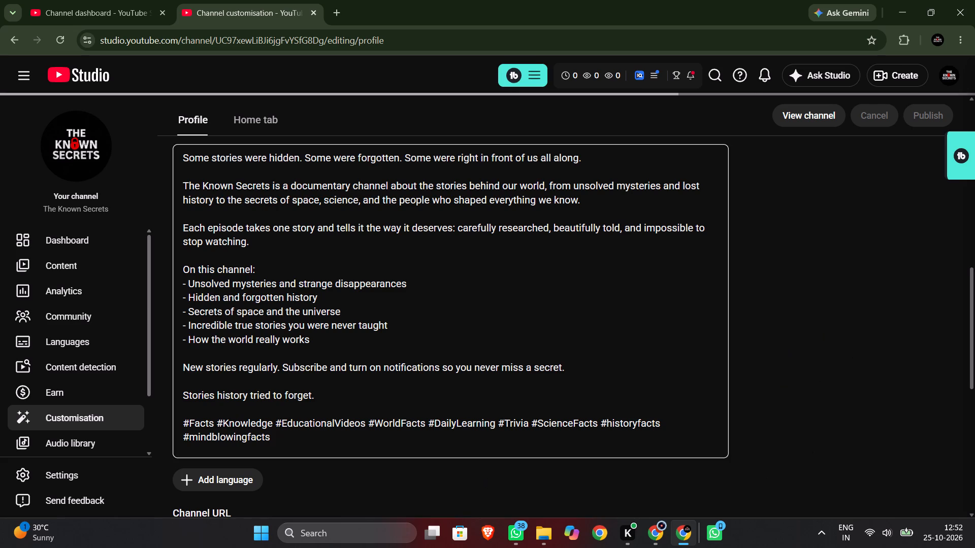
Check the banner and profile picture on the channel customisation page and reload the page.
scroll(512, 440, "up", 5)
scroll(491, 381, "up", 3)
scroll(577, 386, "up", 3)
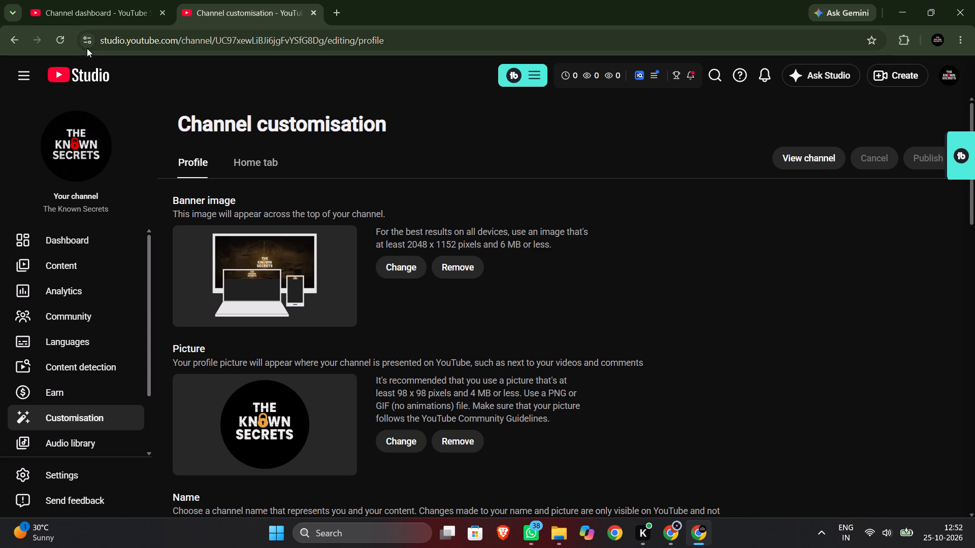
left_click(62, 37)
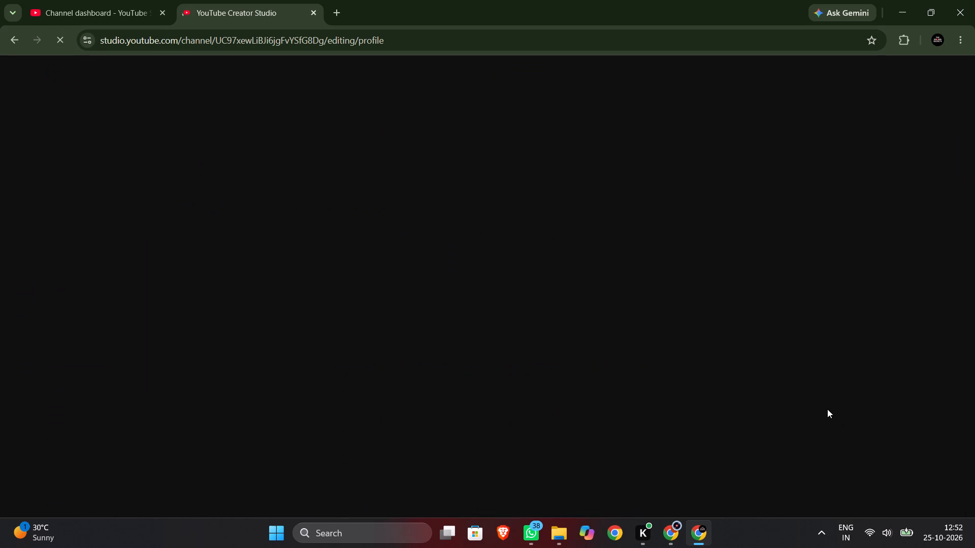
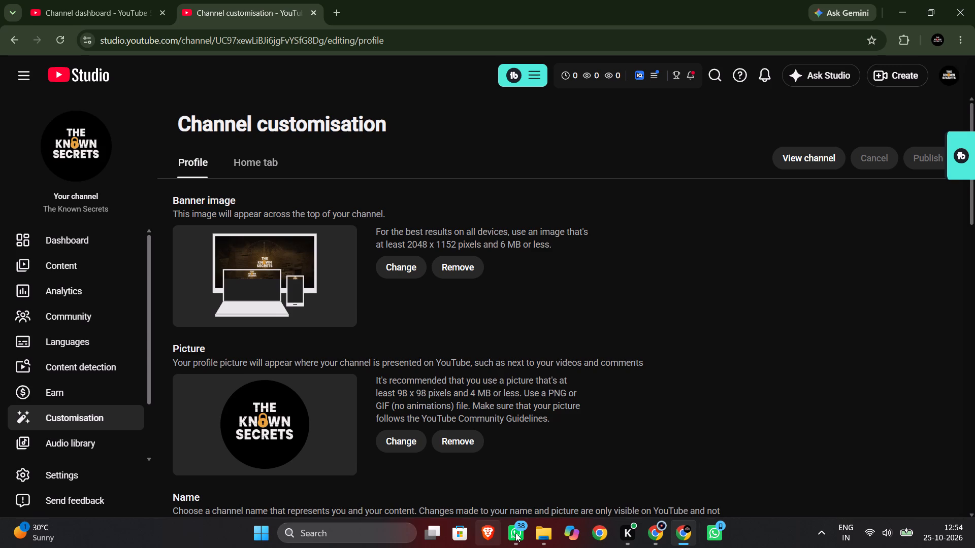
Open the channel's basic info settings and clear all existing channel keywords.
scroll(285, 371, "down", 2)
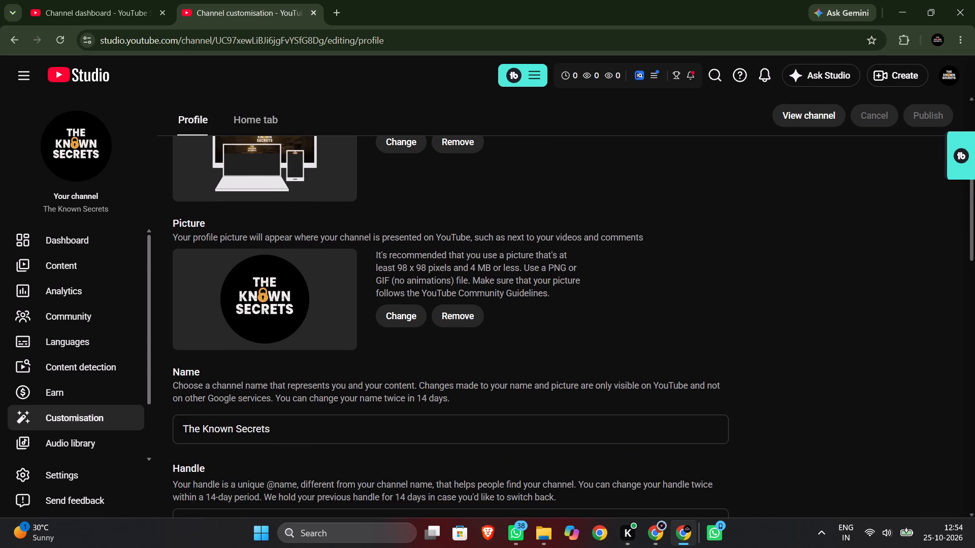
scroll(340, 439, "down", 11)
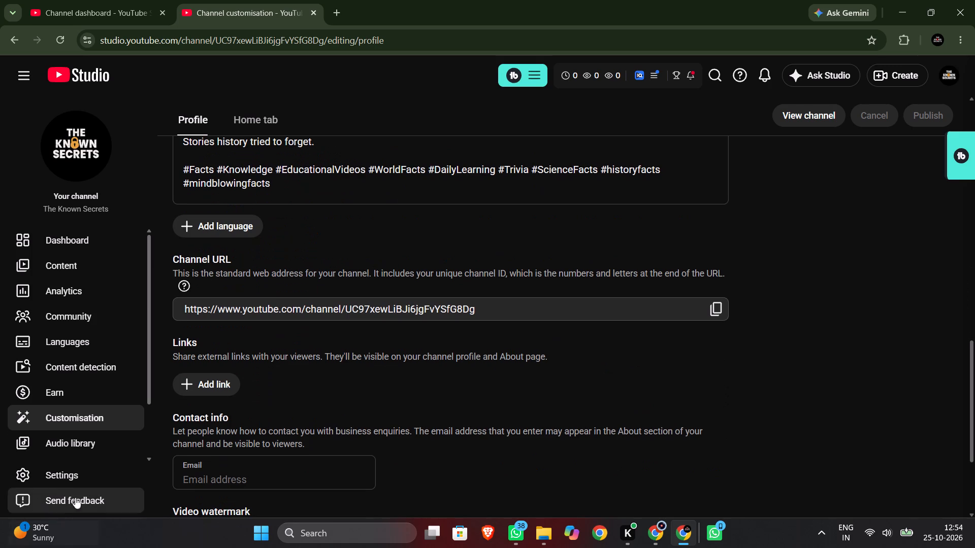
left_click(67, 476)
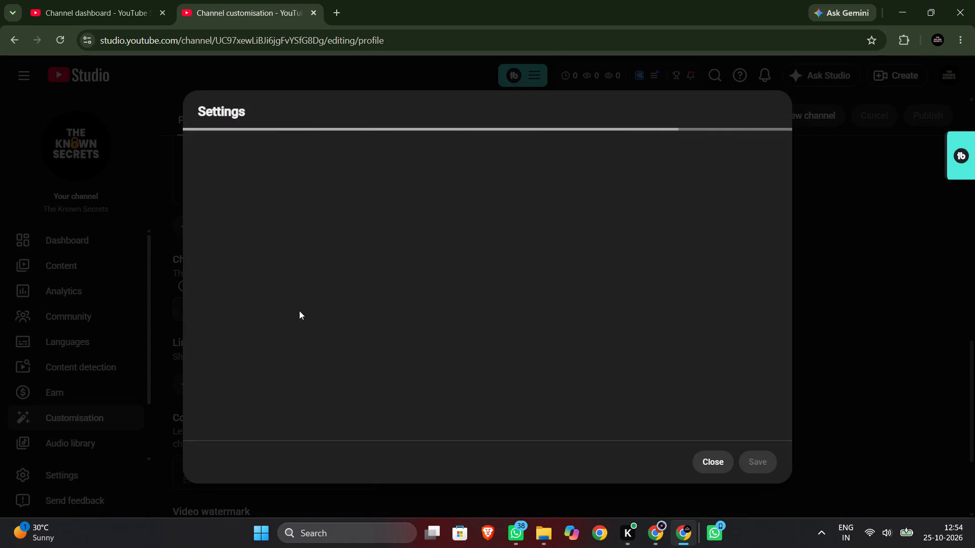
left_click(244, 174)
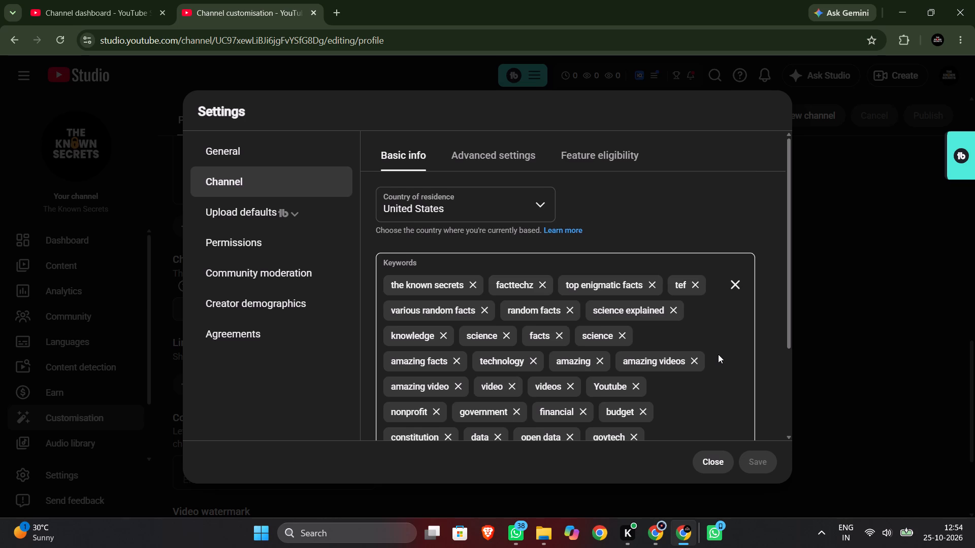
scroll(718, 352, "down", 3)
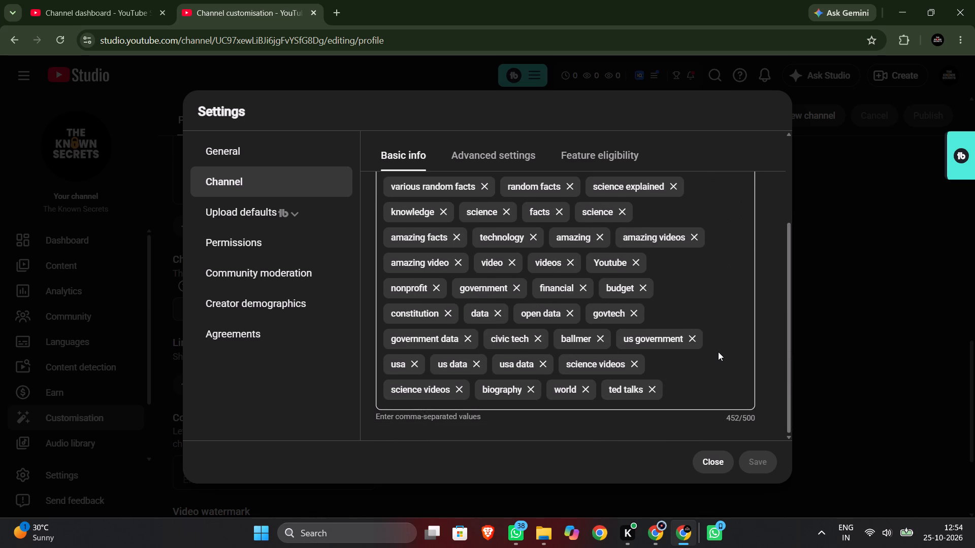
scroll(718, 352, "down", 1)
scroll(717, 346, "up", 5)
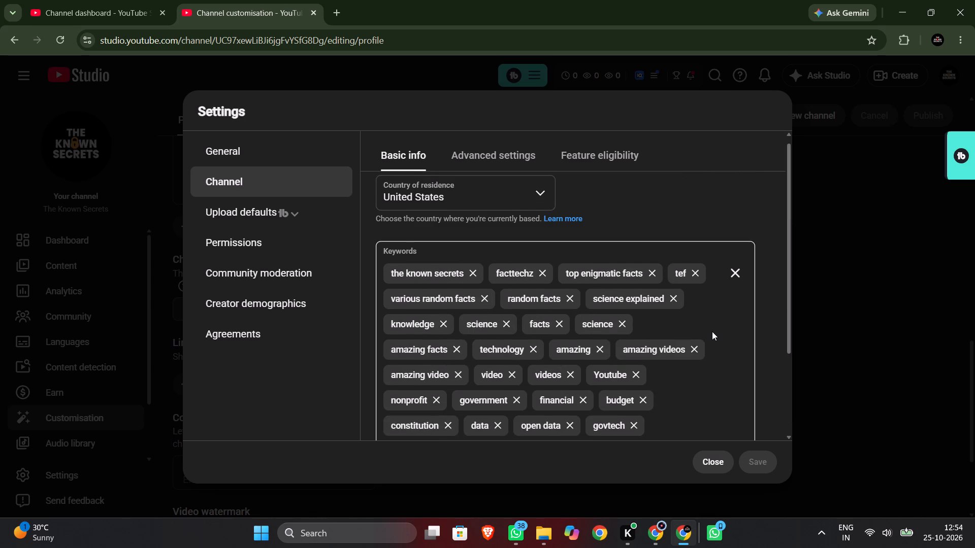
left_click(735, 286)
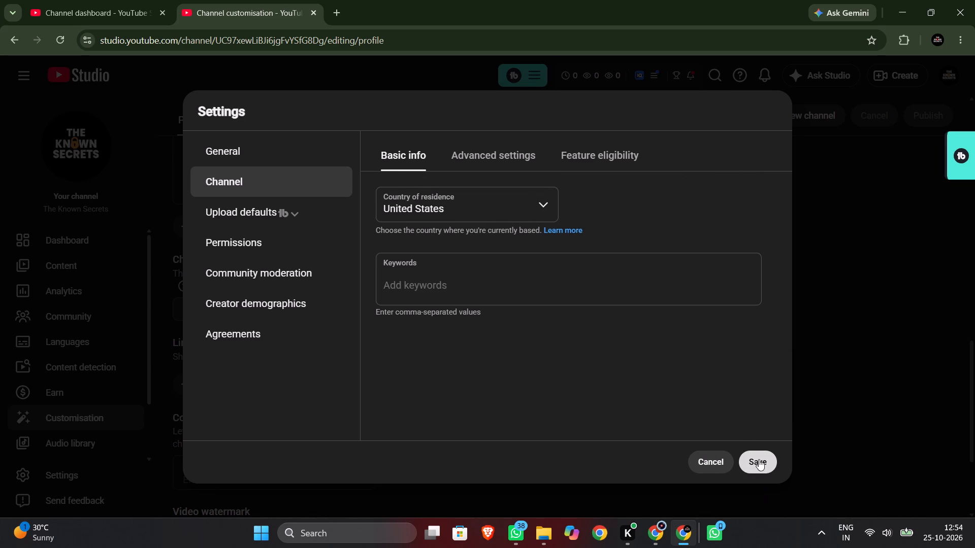
Set the channel's country of residence to India and save the channel settings.
left_click(546, 213)
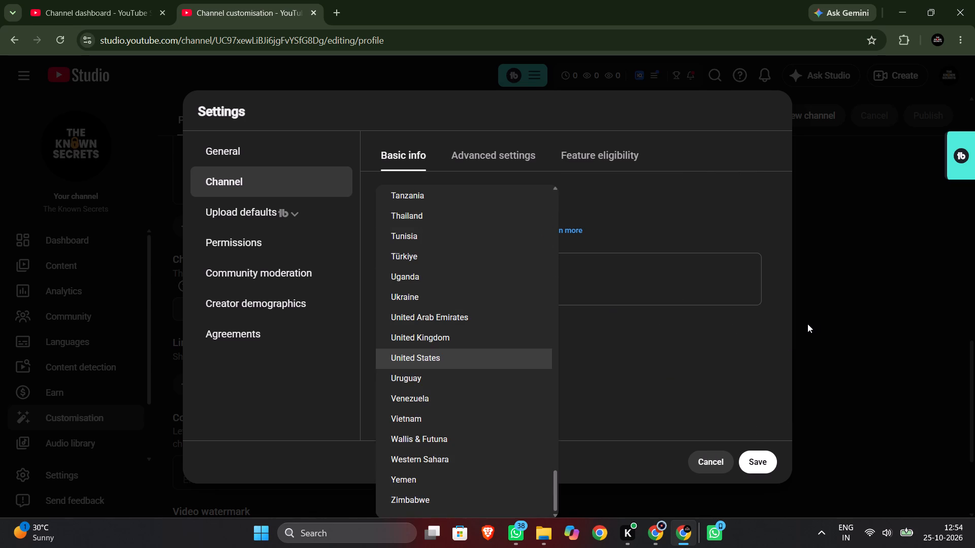
left_click(812, 322)
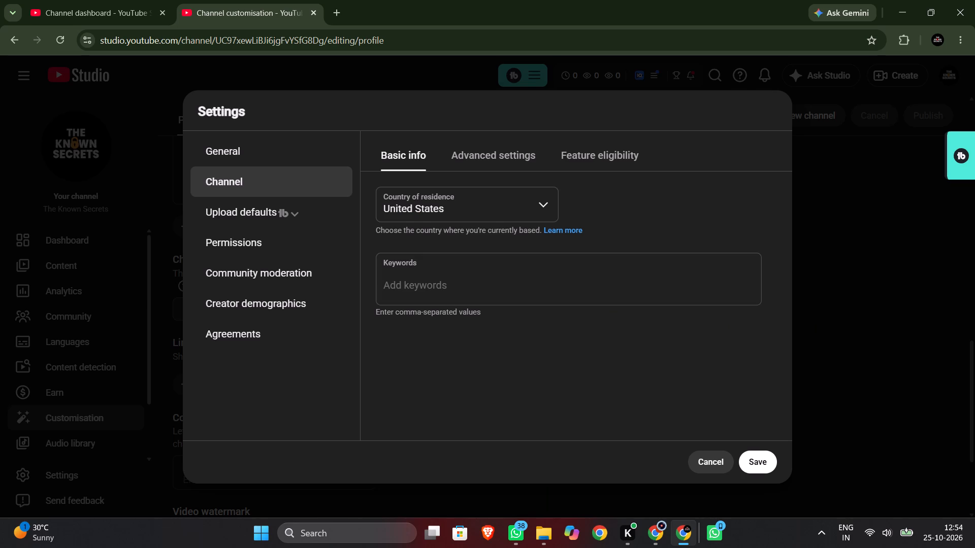
left_click_drag(377, 231, 543, 237)
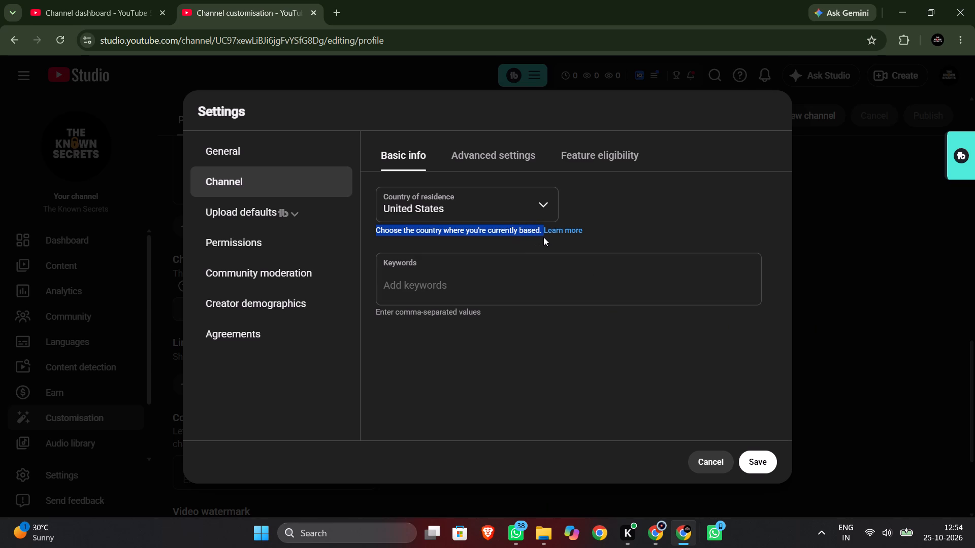
left_click_drag(543, 237, 540, 238)
left_click(556, 188)
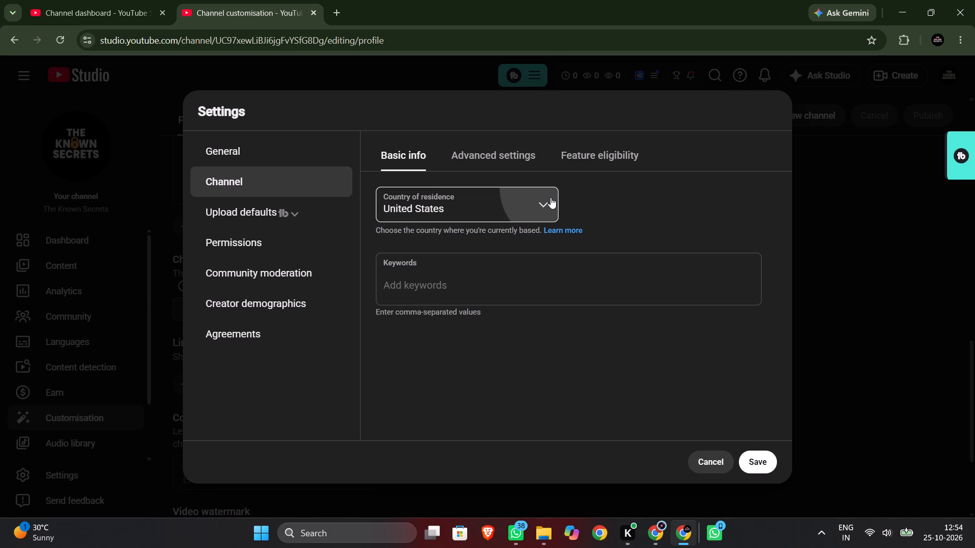
scroll(489, 341, "up", 20)
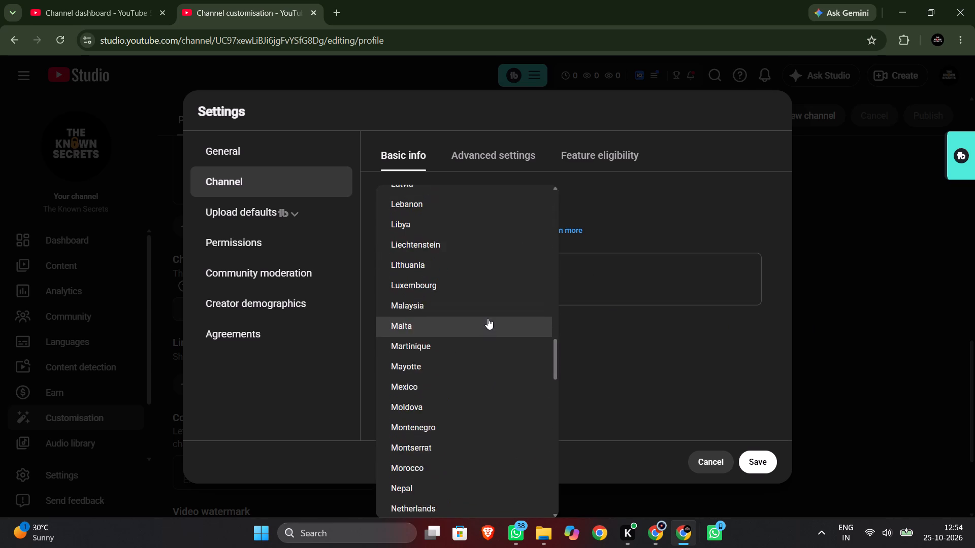
scroll(470, 293, "down", 6)
scroll(457, 307, "up", 7)
scroll(450, 301, "down", 1)
scroll(451, 296, "up", 2)
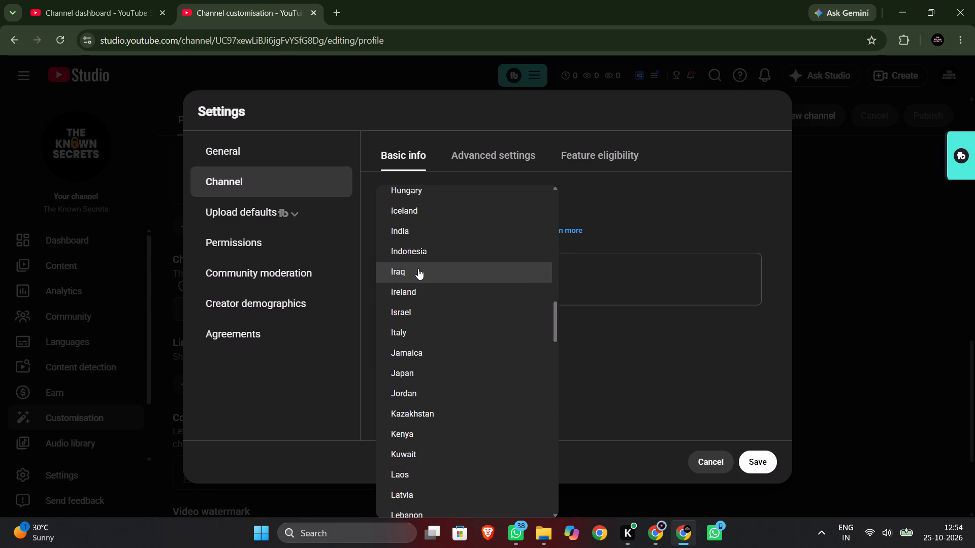
left_click(434, 234)
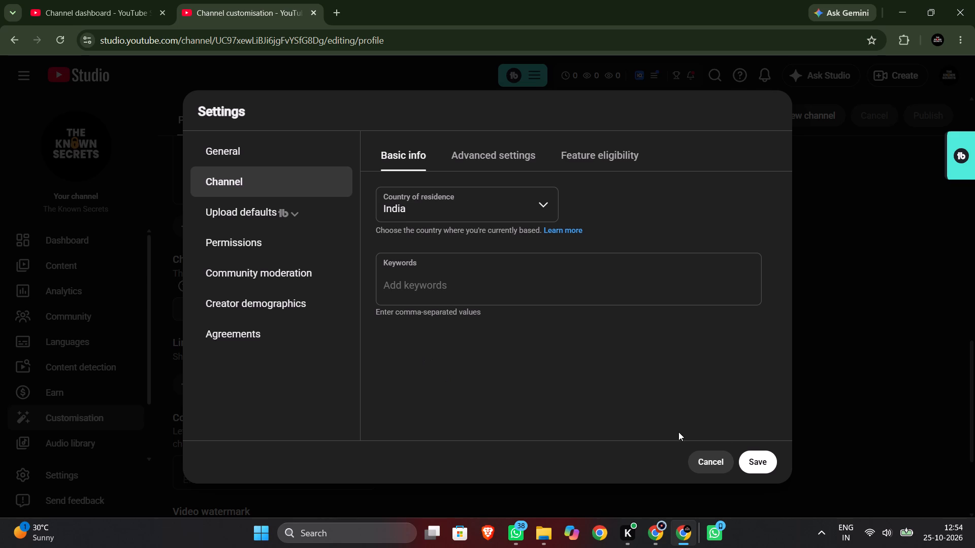
left_click(753, 459)
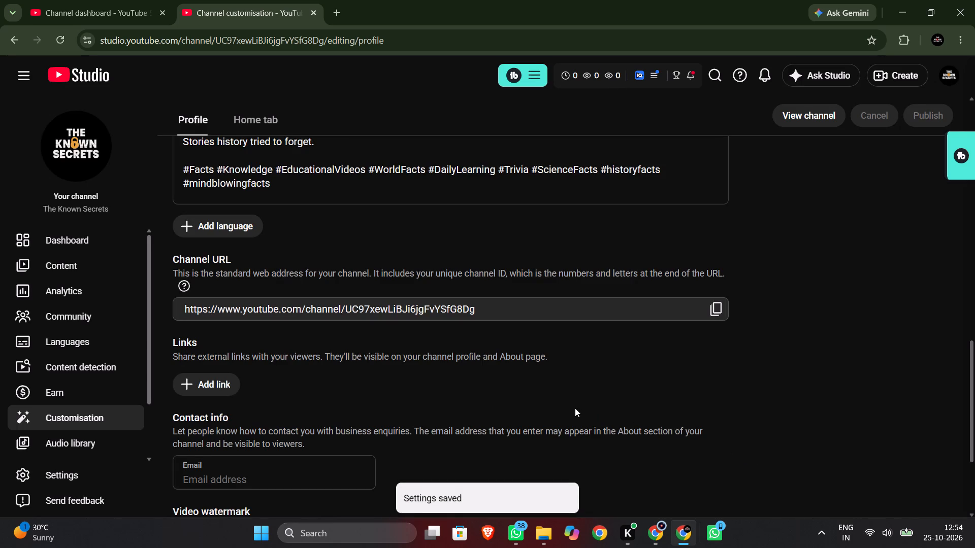
Review the Home tab layout sections on the channel customisation page, including the options for the Created playlists section.
scroll(575, 404, "down", 4)
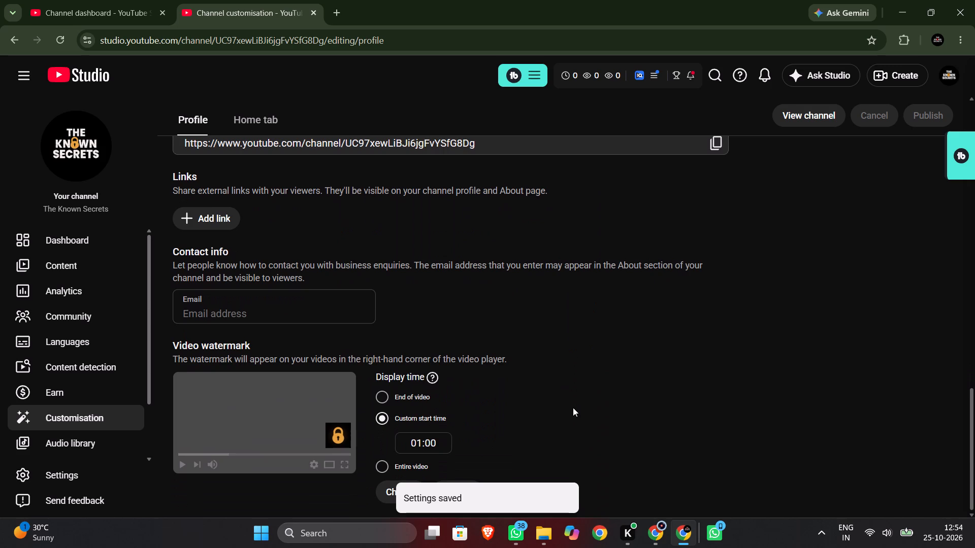
scroll(573, 407, "up", 20)
scroll(573, 407, "up", 2)
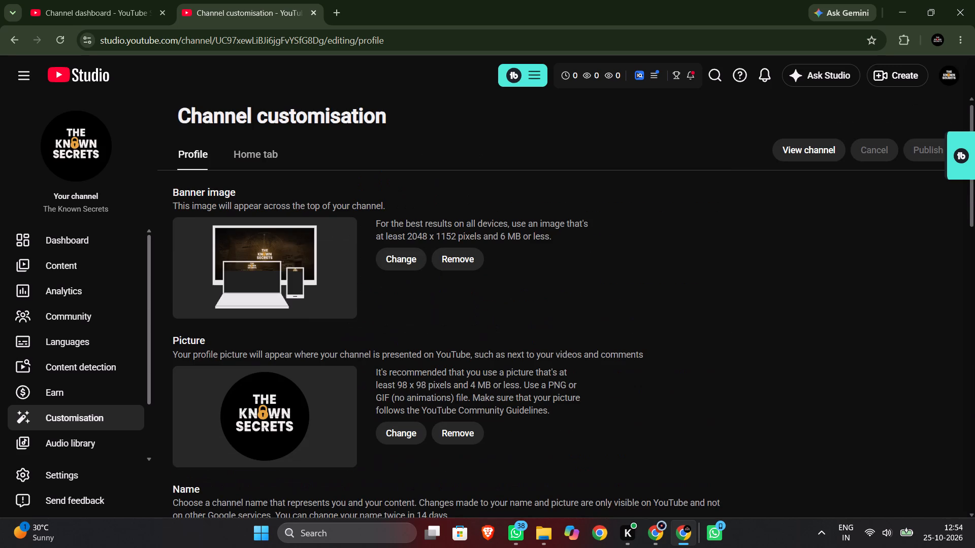
left_click(253, 165)
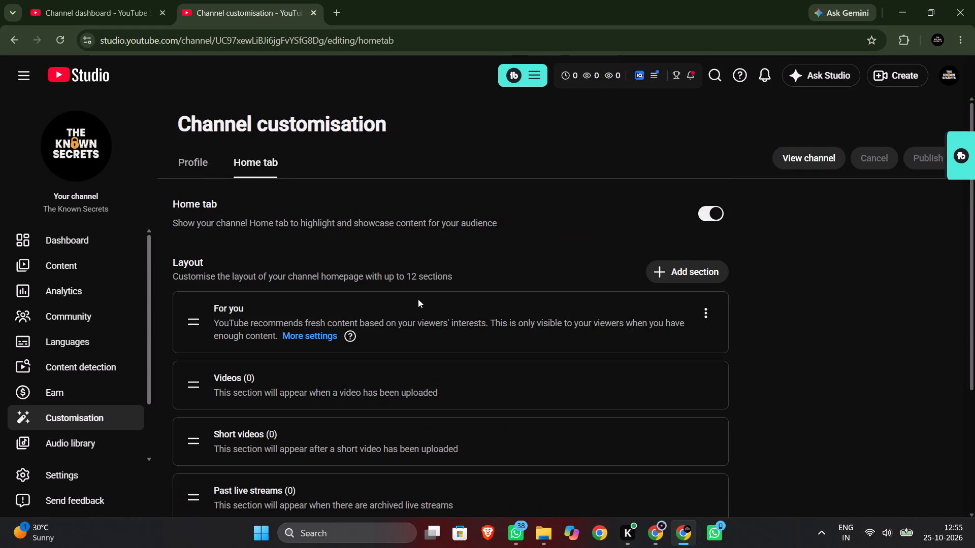
scroll(421, 305, "down", 2)
scroll(425, 302, "up", 3)
scroll(426, 313, "down", 1)
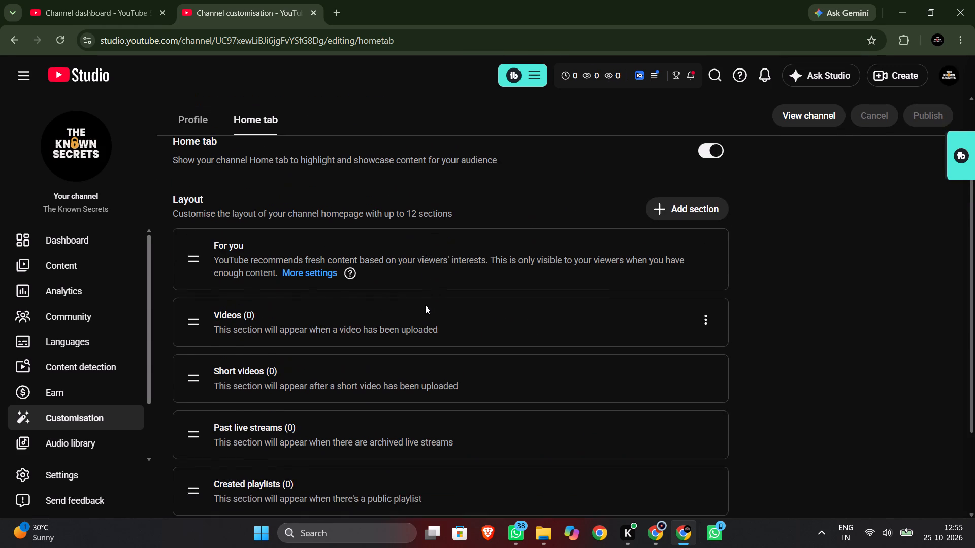
scroll(425, 305, "down", 2)
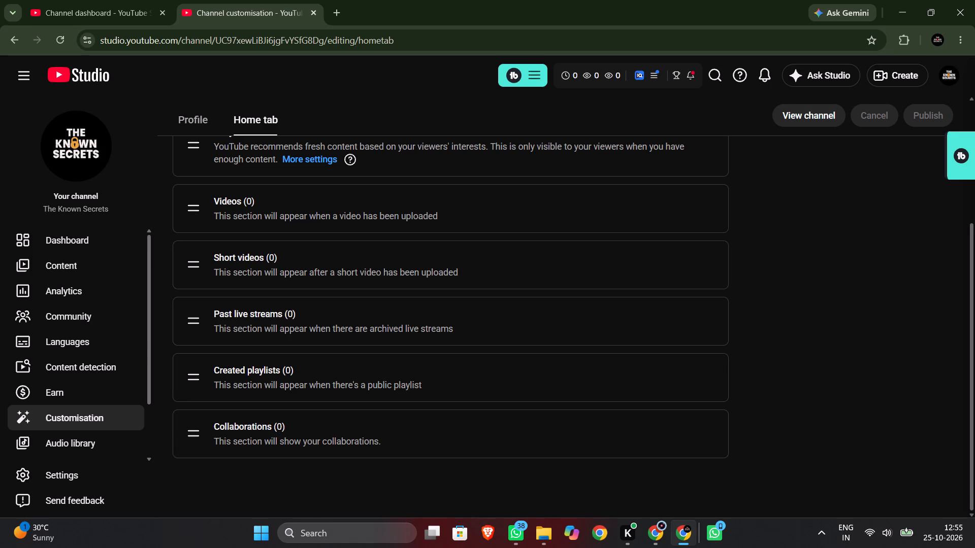
left_click(702, 381)
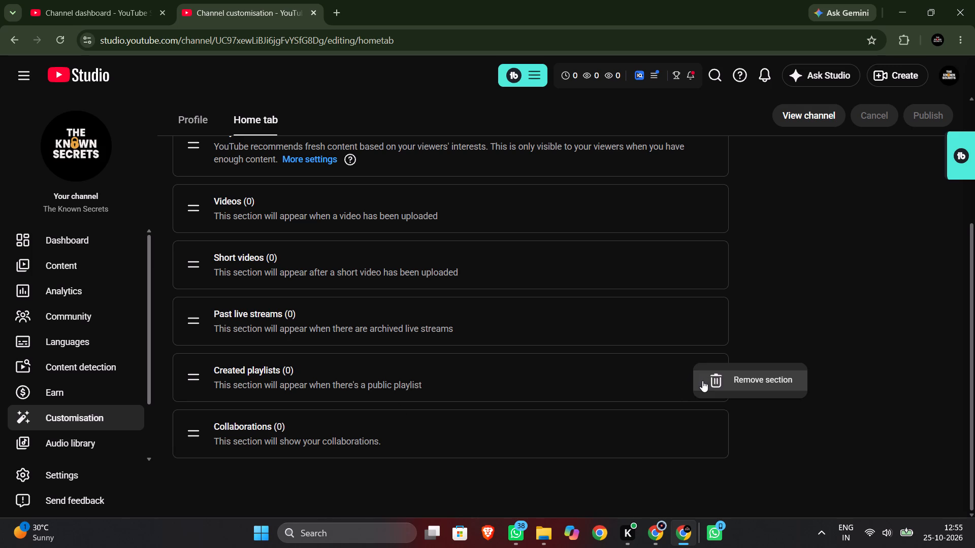
scroll(667, 324, "up", 8)
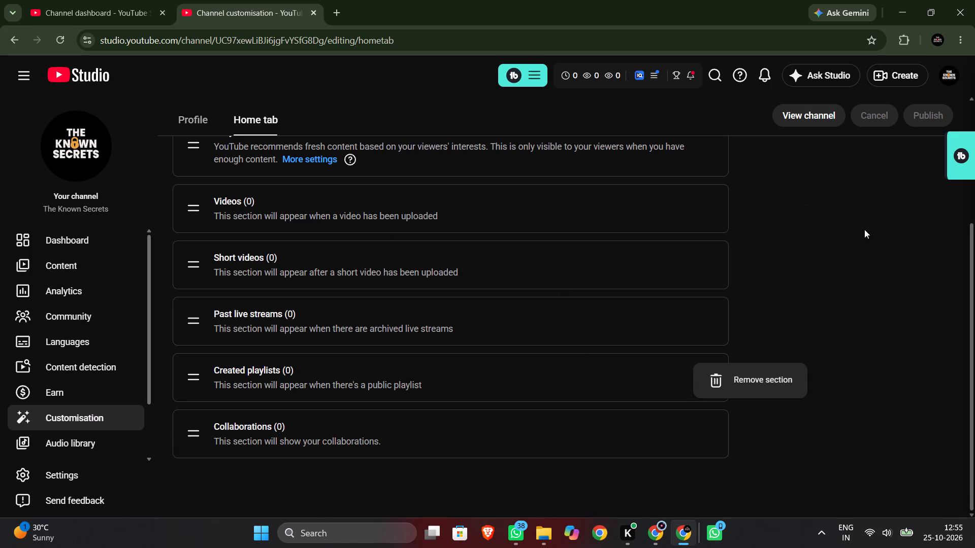
left_click(864, 229)
scroll(776, 237, "up", 5)
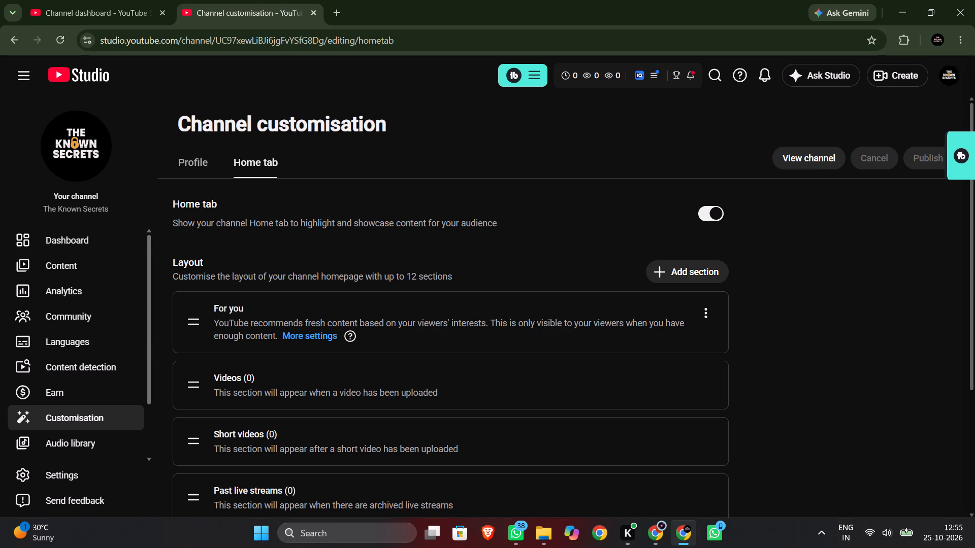
Read the description and help information of the For you section in the Home tab layout.
left_click_drag(218, 322, 230, 328)
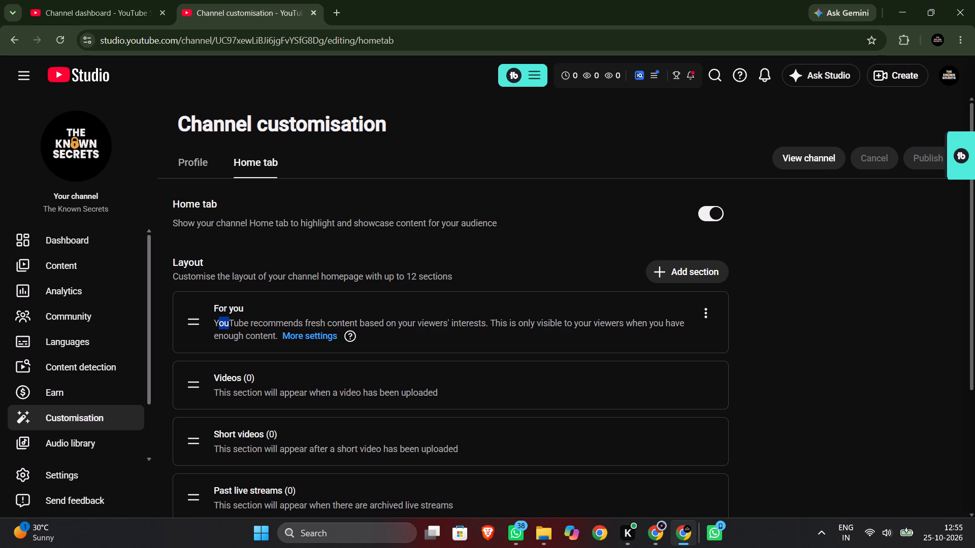
left_click(215, 320)
left_click_drag(215, 320, 263, 346)
left_click(404, 340)
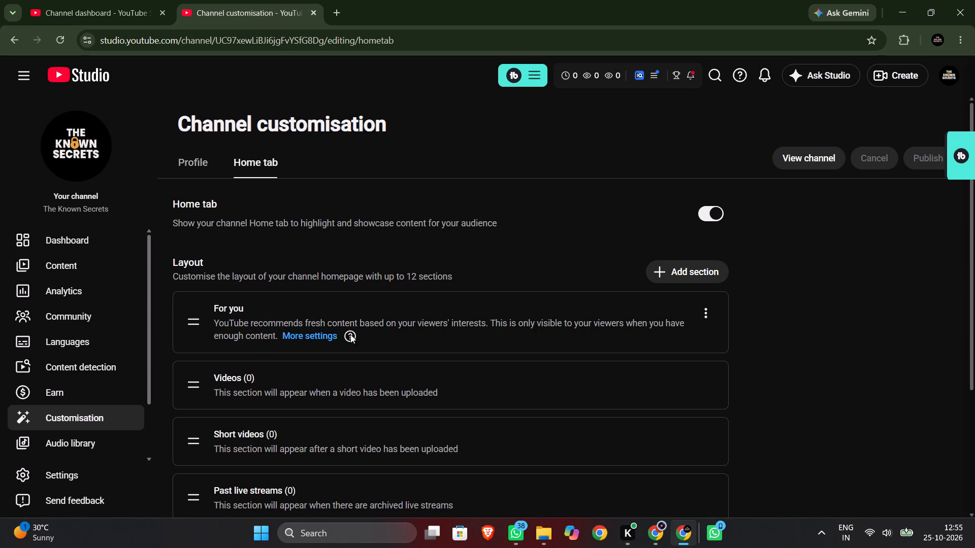
left_click(350, 334)
left_click(387, 338)
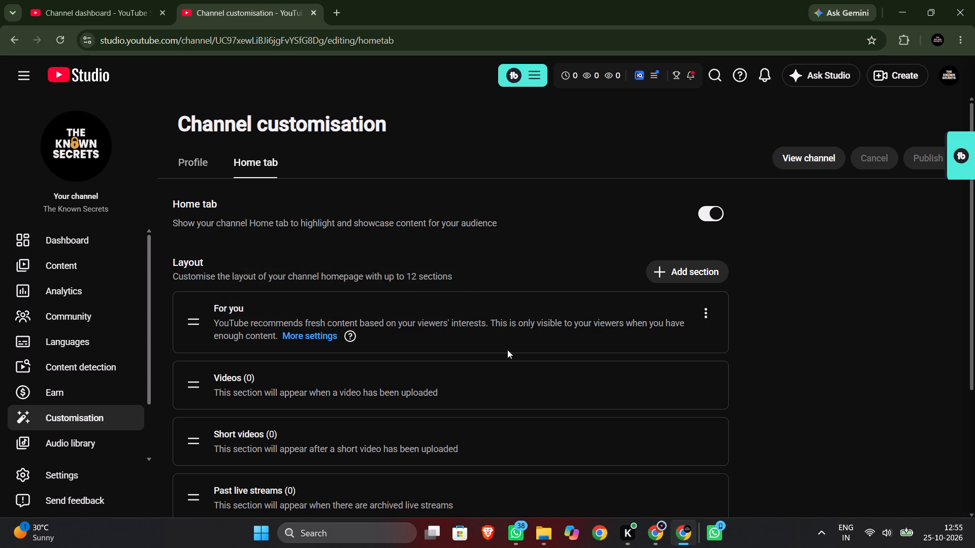
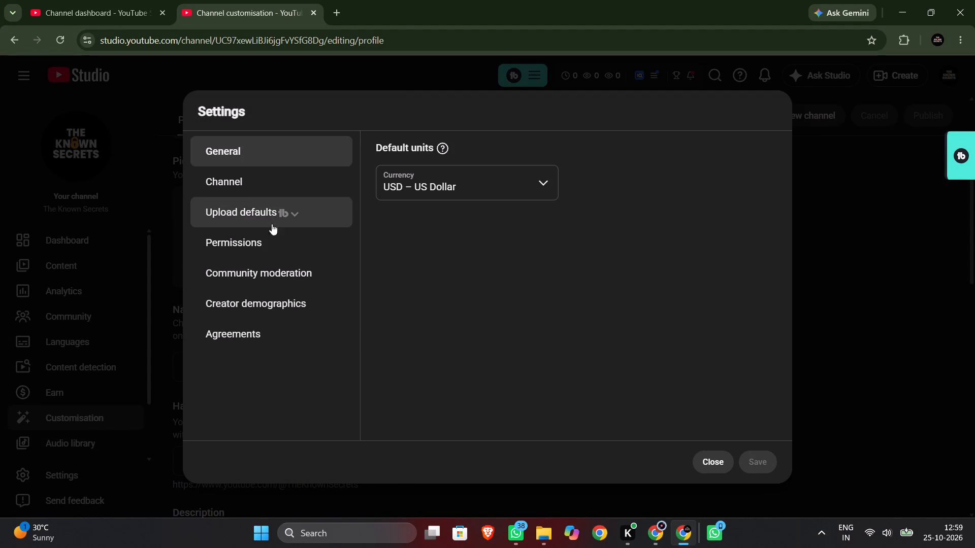
Open the channel's basic info settings ready for entering keywords.
left_click(243, 190)
left_click(439, 293)
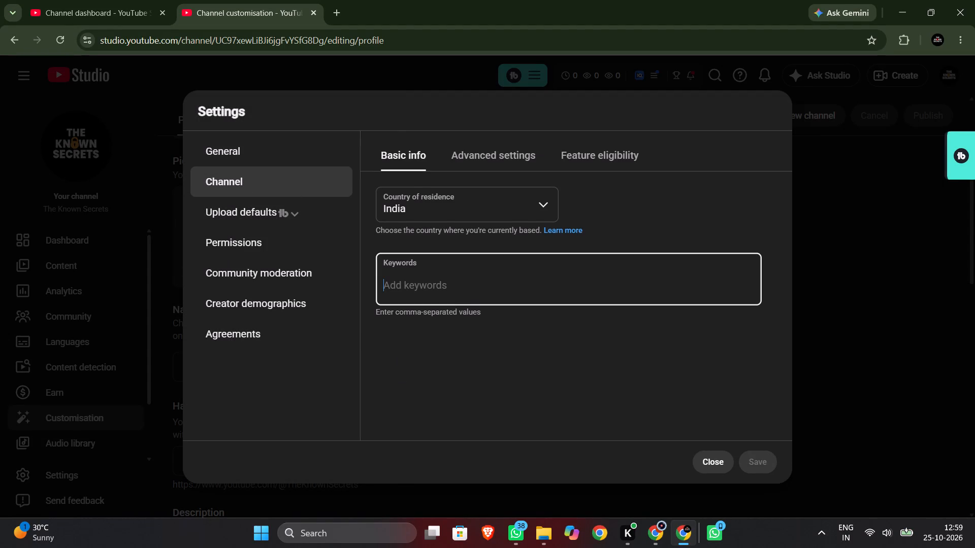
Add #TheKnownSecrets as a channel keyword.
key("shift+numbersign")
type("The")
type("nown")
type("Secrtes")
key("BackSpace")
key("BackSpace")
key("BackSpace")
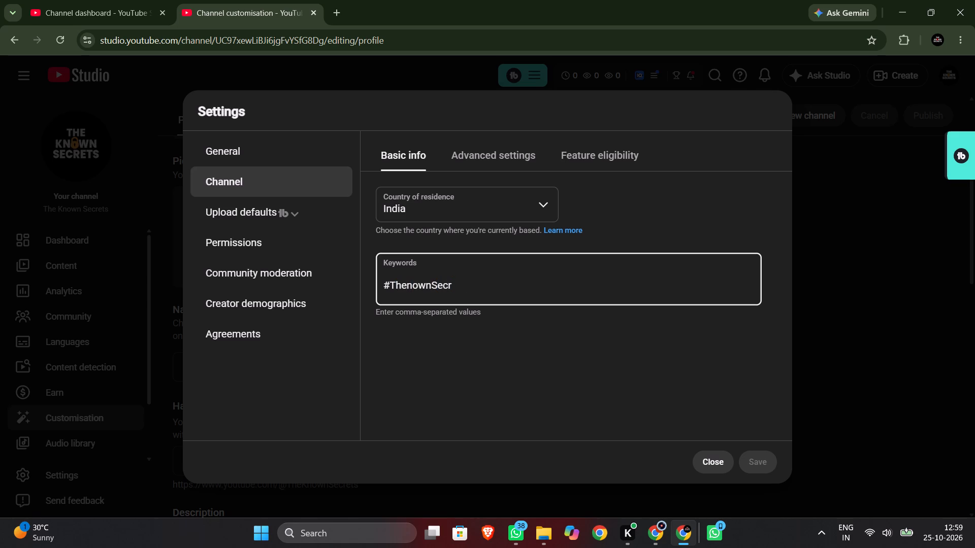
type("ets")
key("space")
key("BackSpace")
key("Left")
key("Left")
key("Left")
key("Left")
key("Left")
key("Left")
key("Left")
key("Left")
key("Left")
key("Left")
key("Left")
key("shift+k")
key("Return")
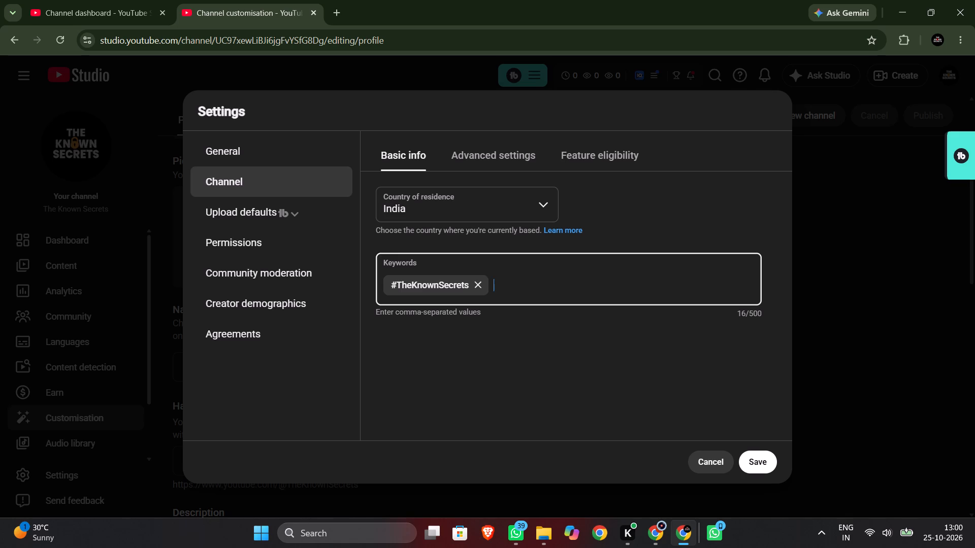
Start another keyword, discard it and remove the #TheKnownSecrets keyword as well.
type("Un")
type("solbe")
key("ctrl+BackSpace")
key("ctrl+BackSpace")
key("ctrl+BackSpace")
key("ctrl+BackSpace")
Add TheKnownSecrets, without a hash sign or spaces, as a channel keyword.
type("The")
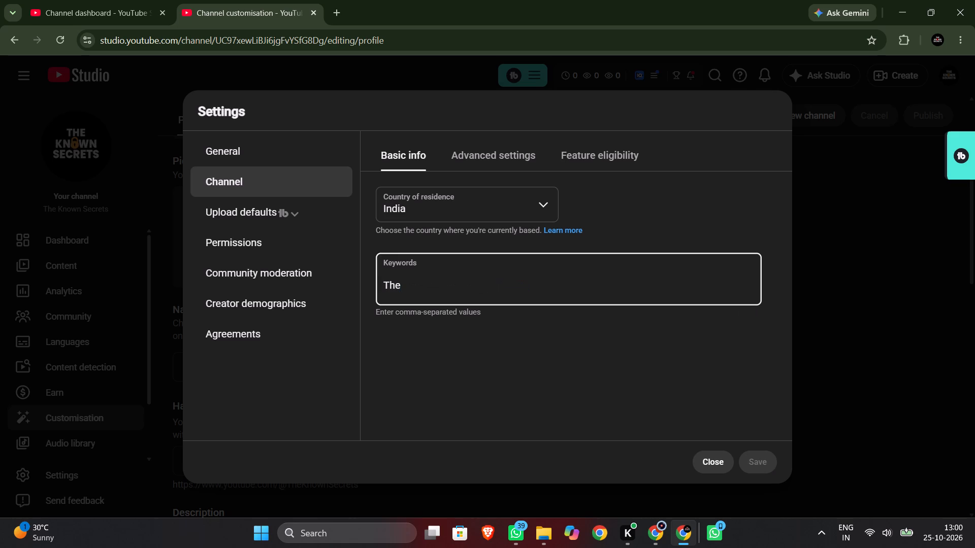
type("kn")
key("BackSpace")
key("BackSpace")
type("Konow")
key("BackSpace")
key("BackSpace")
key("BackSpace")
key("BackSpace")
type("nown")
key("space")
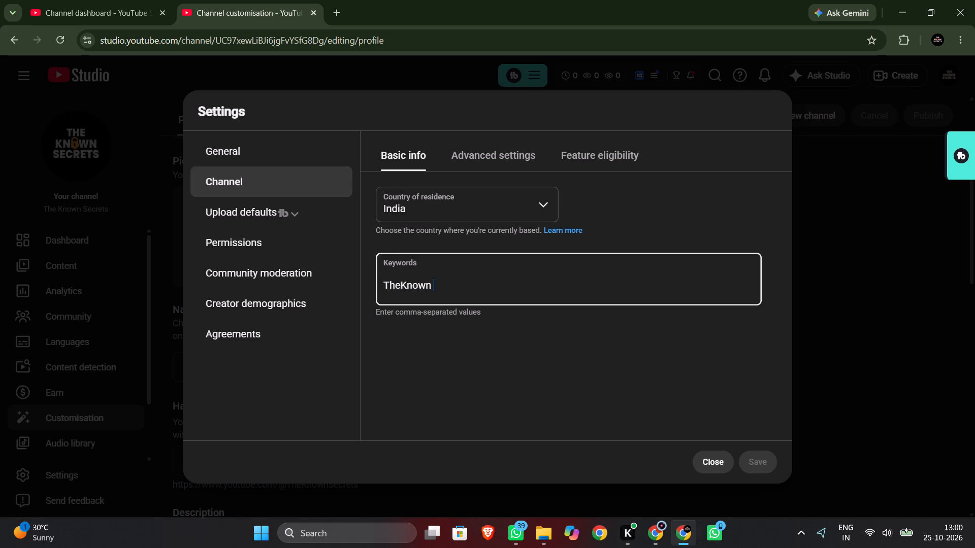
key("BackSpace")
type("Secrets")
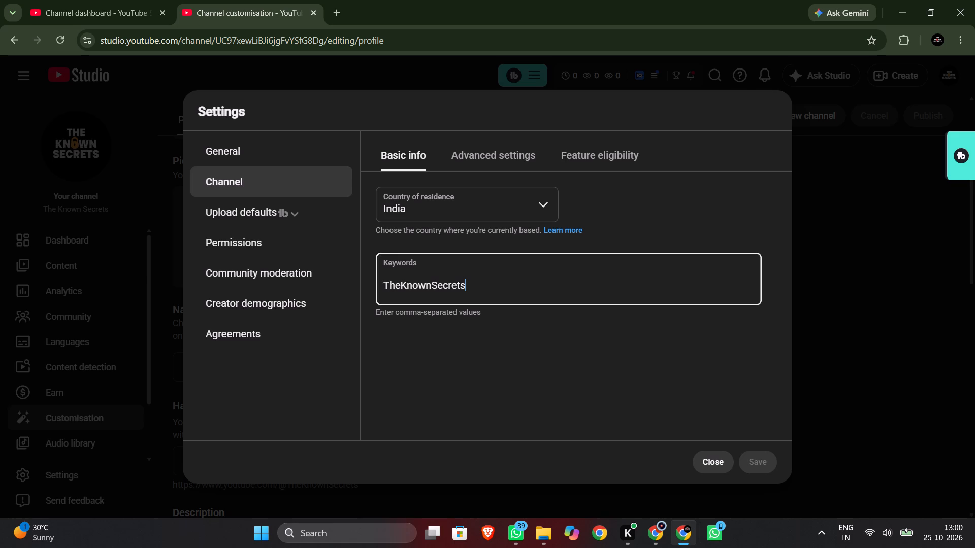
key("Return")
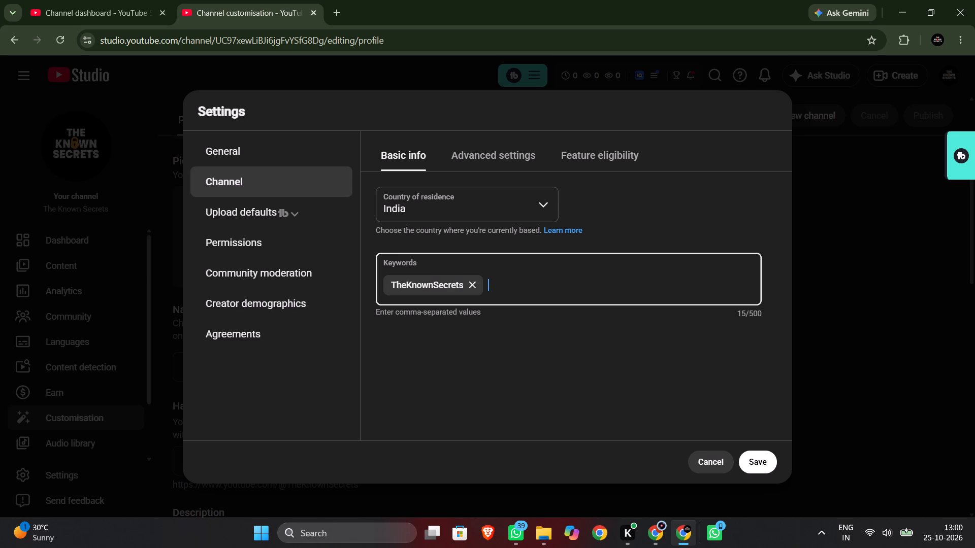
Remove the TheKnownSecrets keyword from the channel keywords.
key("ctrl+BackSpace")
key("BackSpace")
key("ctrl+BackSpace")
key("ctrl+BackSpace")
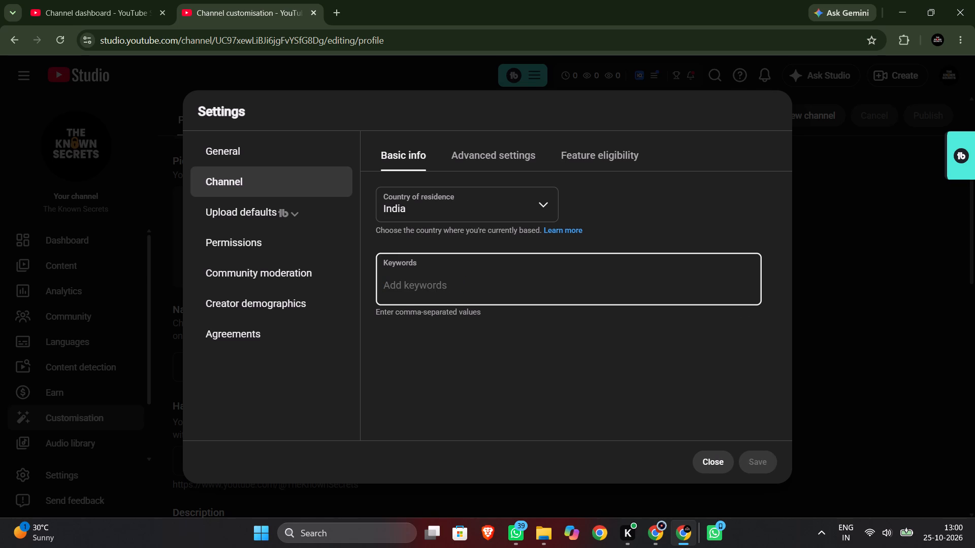
Add "The Known Secrets", written as separate words, as a channel keyword.
type("The known")
key("space")
key("BackSpace")
key("BackSpace")
key("BackSpace")
key("BackSpace")
key("BackSpace")
key("BackSpace")
type("Known Sec")
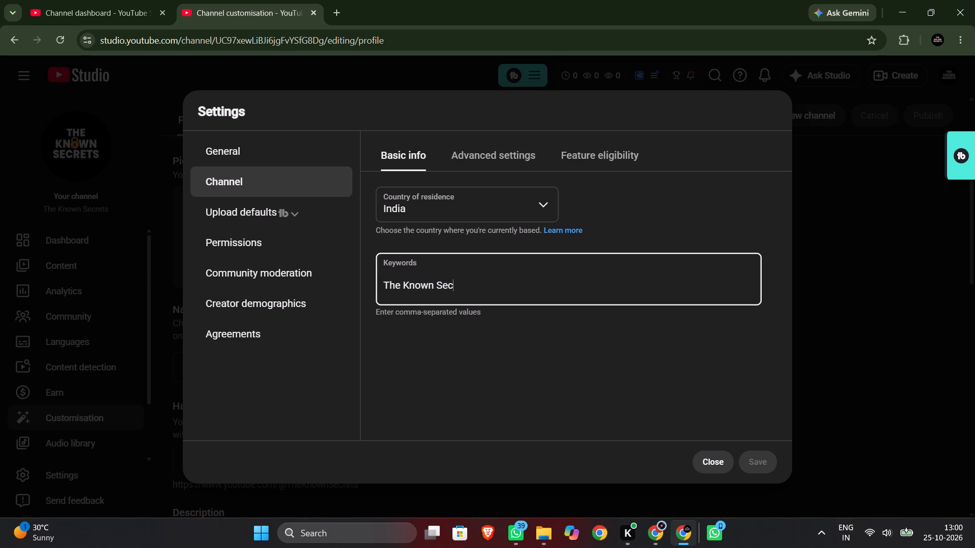
type("rety=s")
key("BackSpace")
key("BackSpace")
key("BackSpace")
key("s")
key("Return")
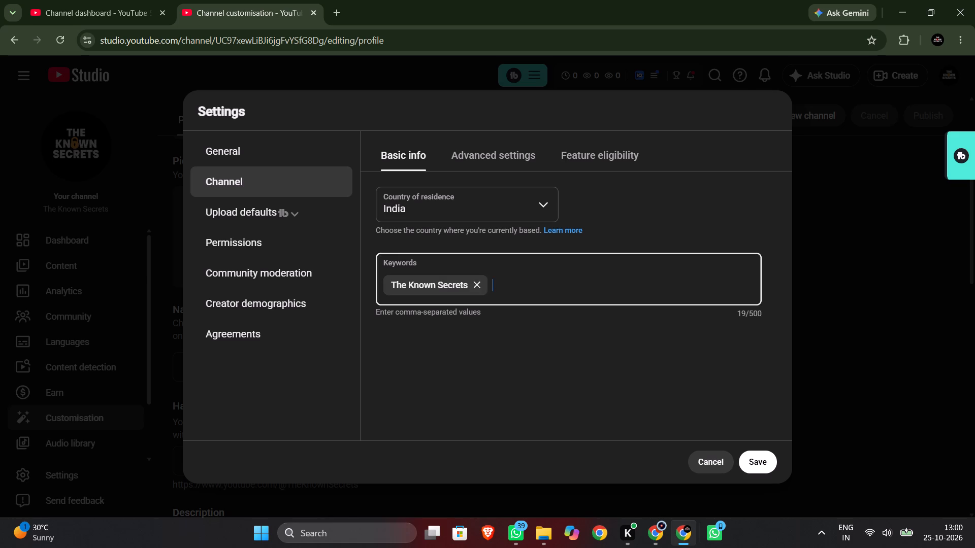
Add "Unsolved Mysteries" to the channel keywords.
type("Unslol")
key("BackSpace")
key("BackSpace")
key("BackSpace")
type("olved Mystreues")
key("BackSpace")
key("BackSpace")
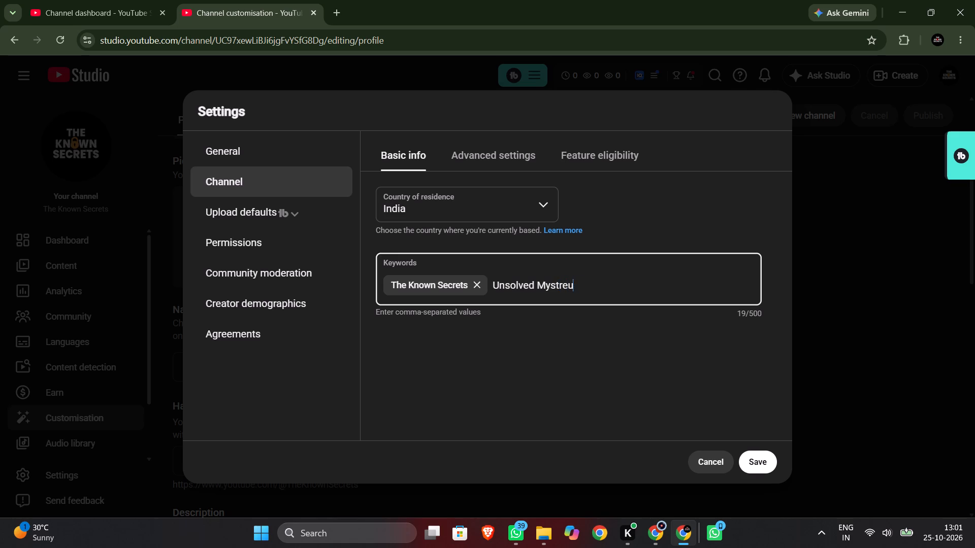
key("BackSpace")
key("BackSpace")
key("BackSpace")
type("er")
type("ies")
key("Return")
Add the channel keywords "Hidden history" and "Forgotten History".
type("Hidden hy")
key("BackSpace")
type("istor")
key("y")
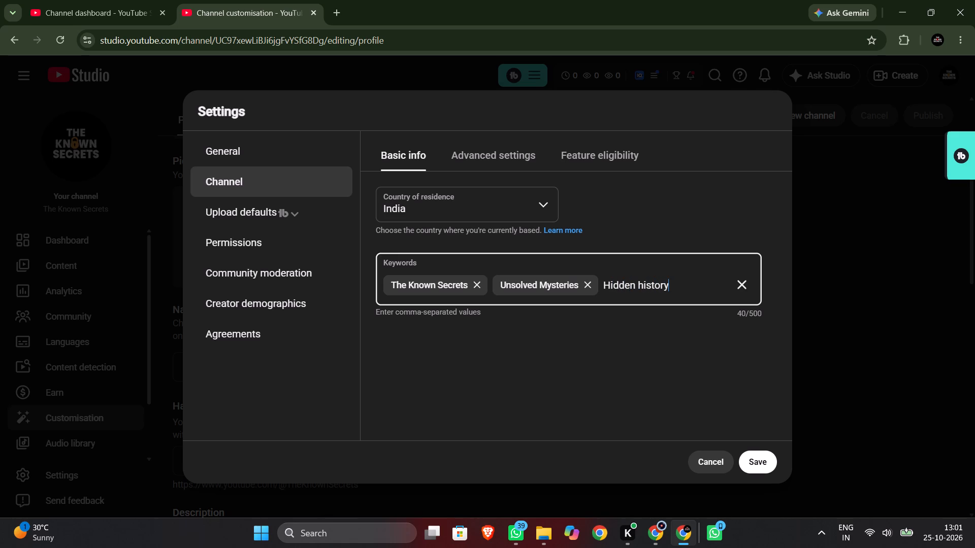
key("Return")
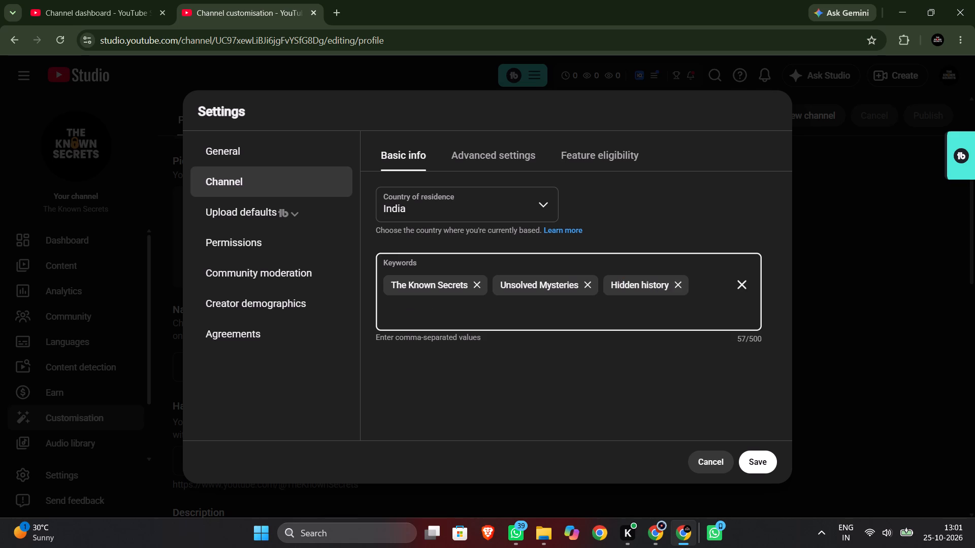
type("Forgotten History")
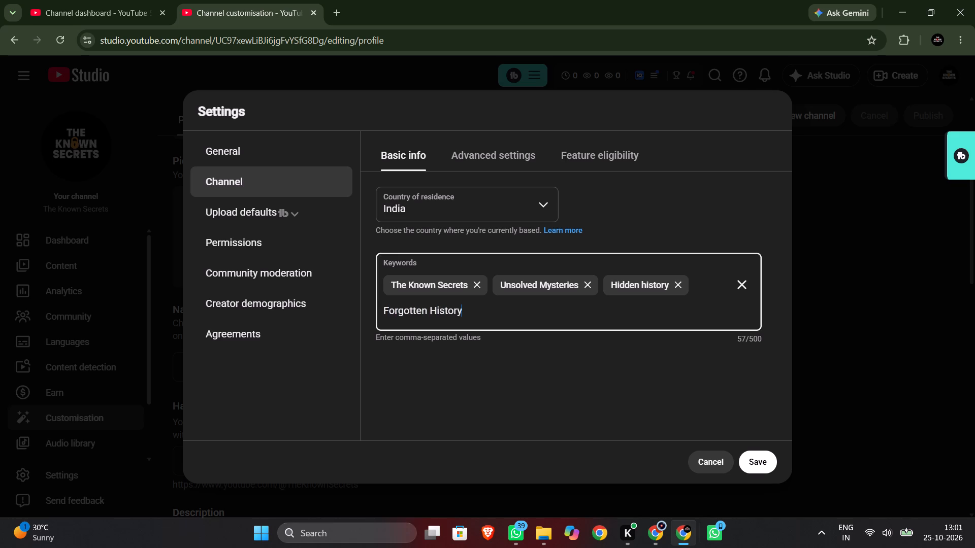
key("Return")
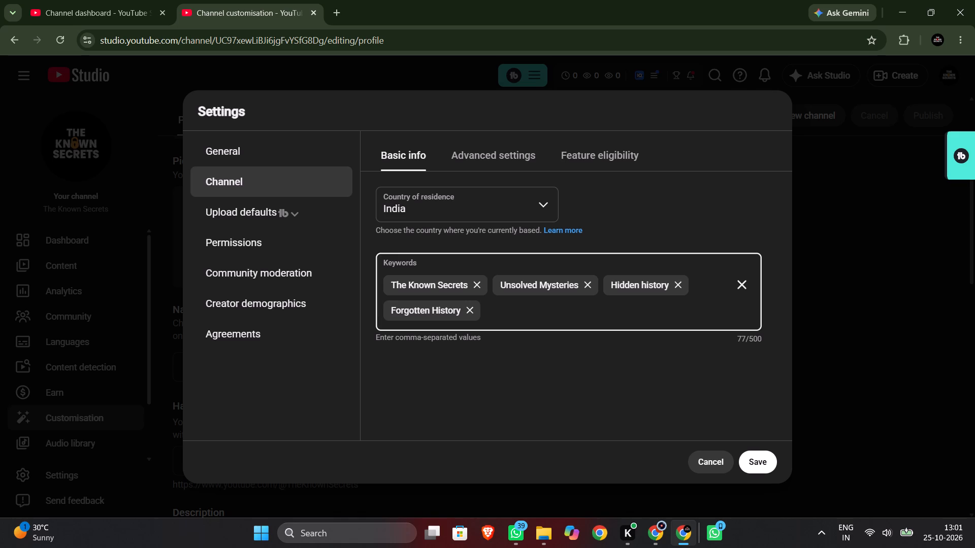
Add the channel keywords "History Documentary" and "Mystery Documentary".
type("History Documen")
type("tay")
key("BackSpace")
type("ry")
key("Return")
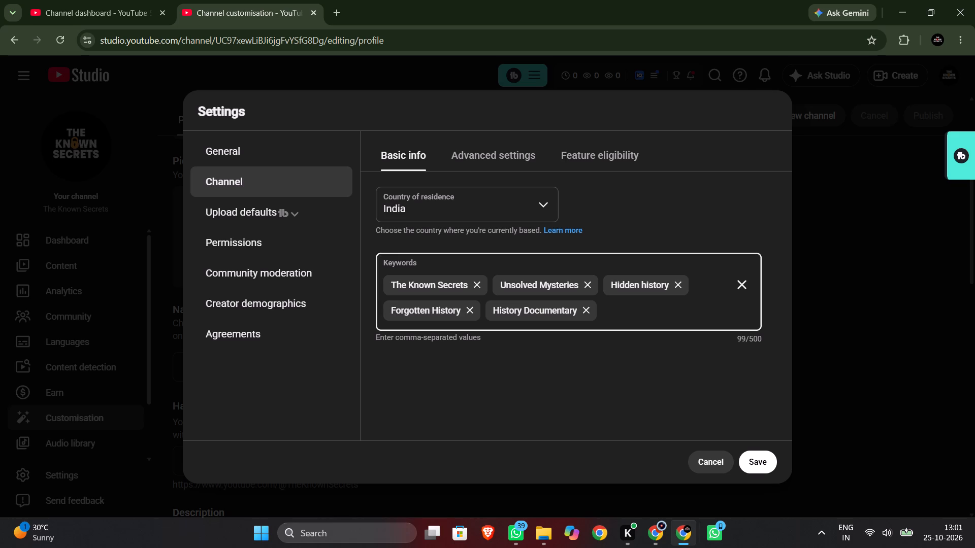
type("Mystery Documentary")
key("Return")
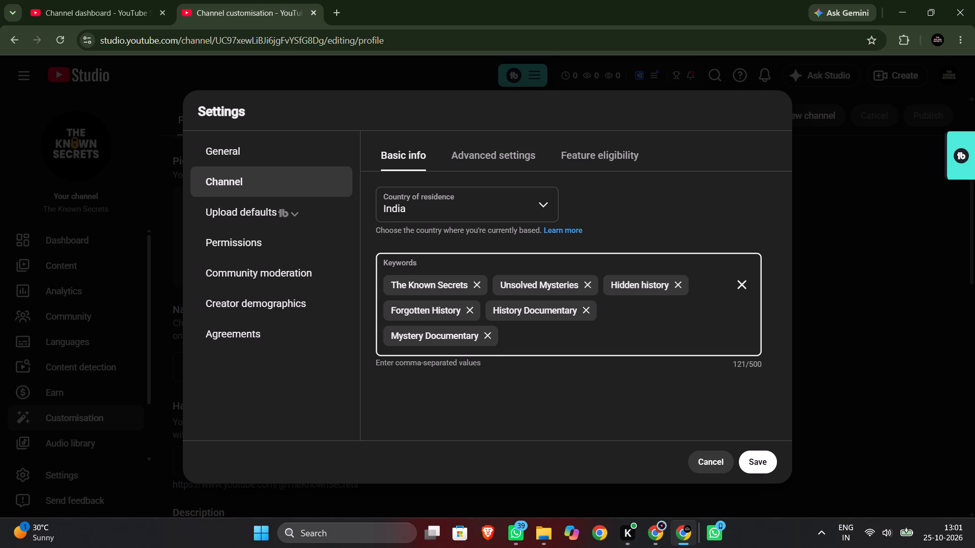
Add the channel keywords "Untold Stories" and "True Stories".
type("Untol")
key("s")
key("BackSpace")
type("d s")
key("BackSpace")
type("Stories")
key("Return")
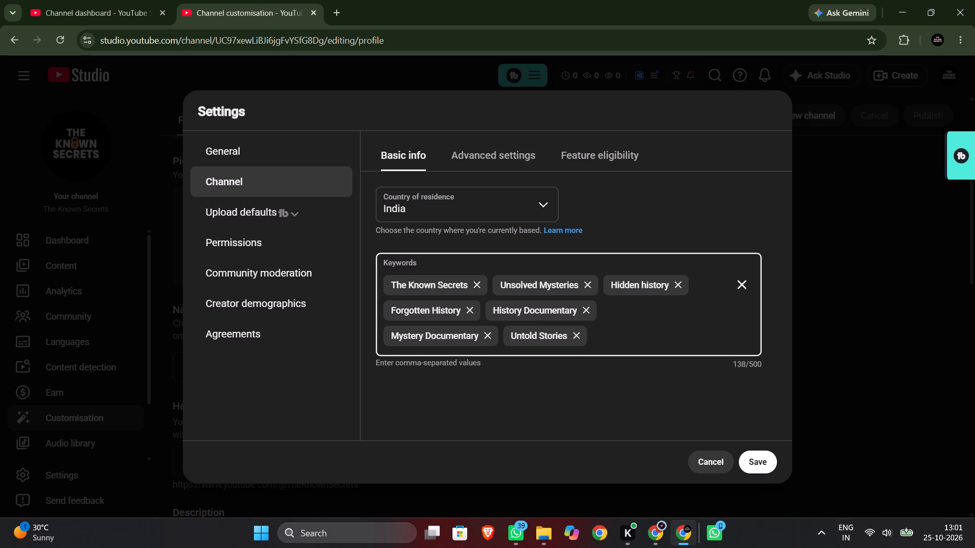
type("True Stories")
key("Return")
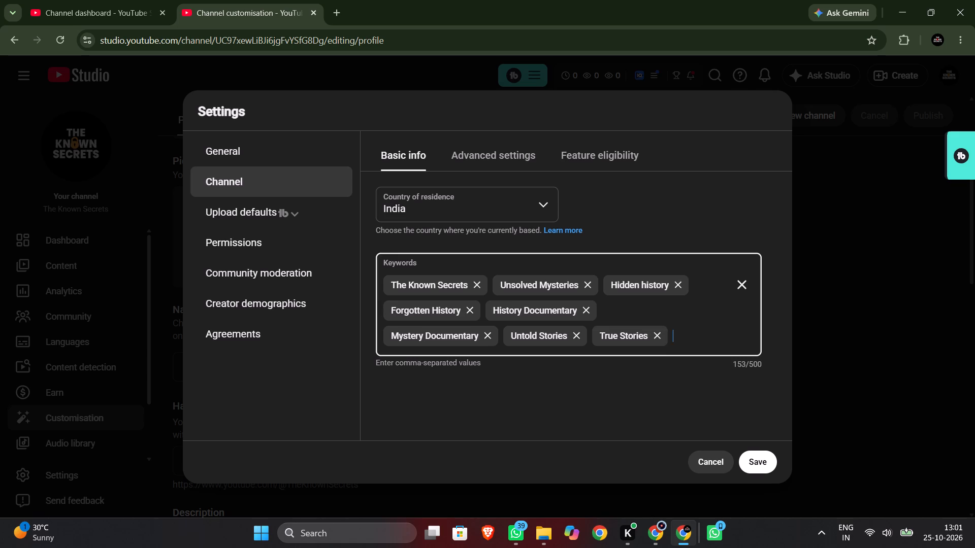
Add "Strange DIsappearances" to the channel keywords.
type("Strange")
key("space")
type("DIssapp")
key("BackSpace")
key("BackSpace")
key("BackSpace")
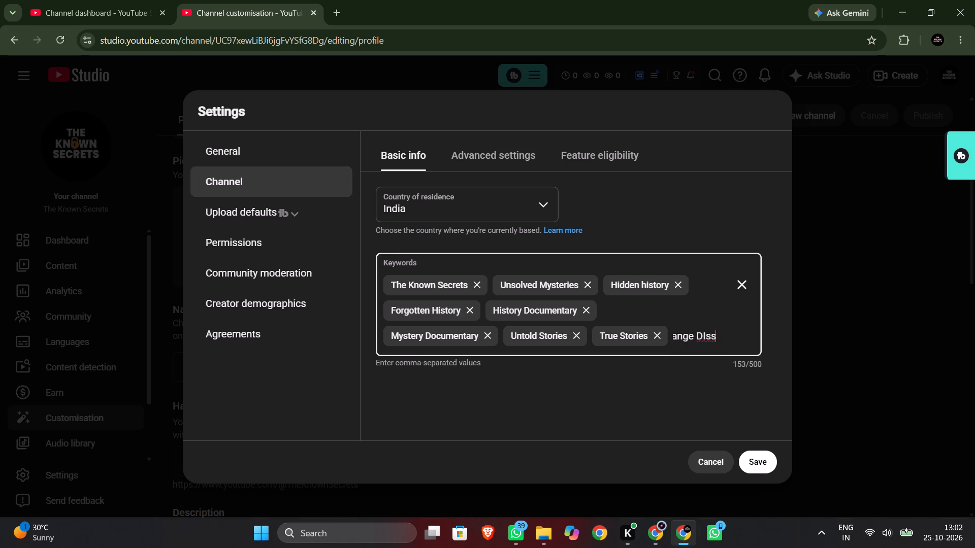
key("BackSpace")
type("appearence")
key("BackSpace")
key("BackSpace")
key("BackSpace")
key("BackSpace")
type("ances")
key("Return")
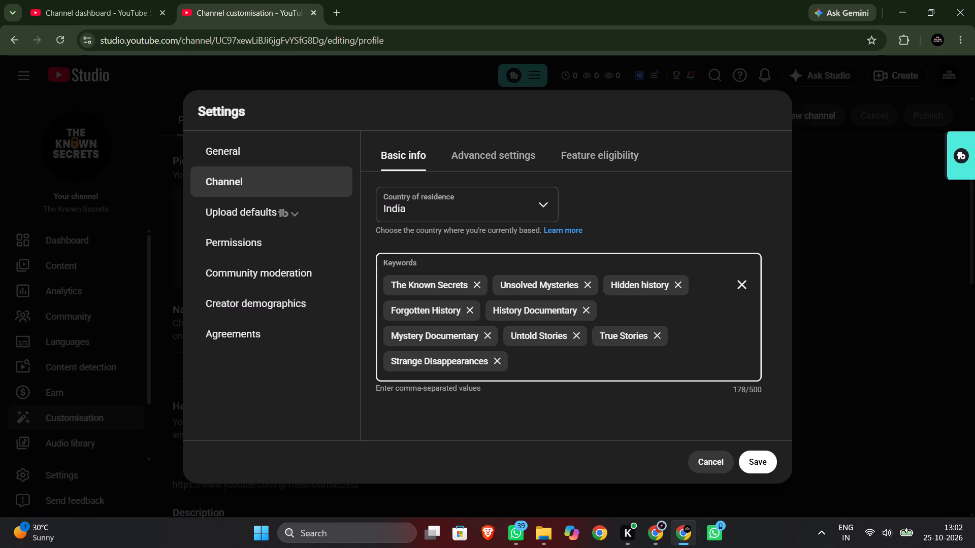
Add "Unexplainable Mysteries" to the channel keywords.
type("Unex")
type("plainable")
key("space")
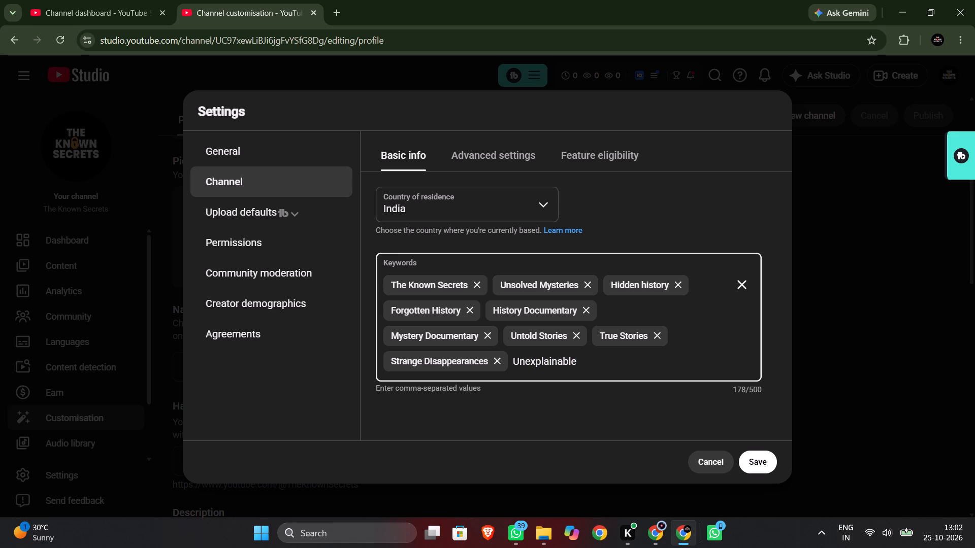
type("Mysteries")
key("Return")
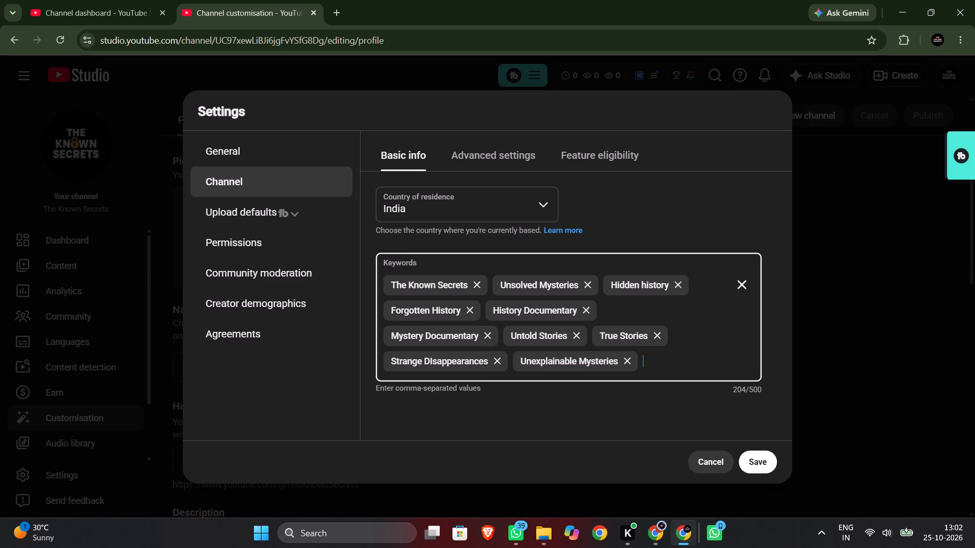
Add "History Secrets" to the channel keywords.
type("Histoey")
key("BackSpace")
key("BackSpace")
type("ry")
key("space")
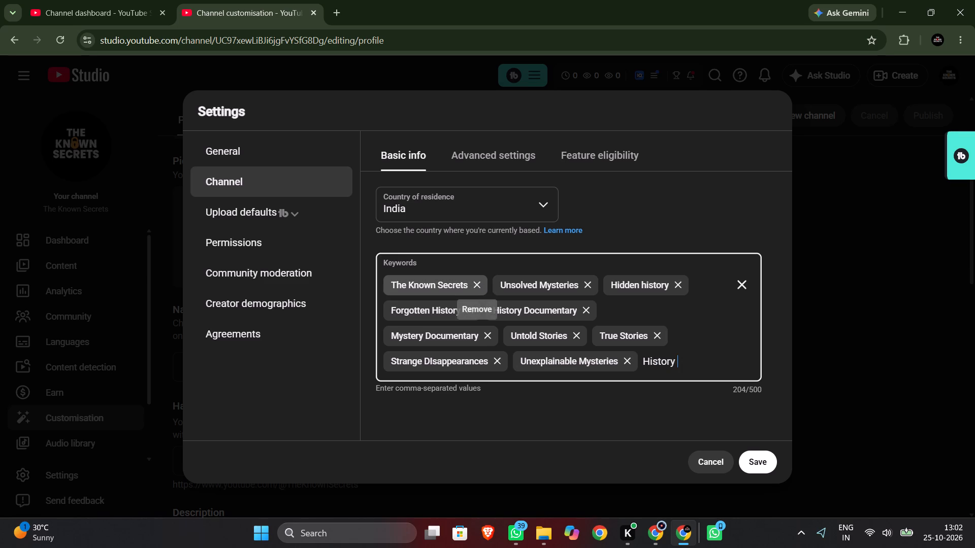
type("Sec")
type("reys")
key("BackSpace")
key("BackSpace")
type("ys")
key("BackSpace")
key("BackSpace")
type("ts")
key("Return")
Add "Ancient Mysteries" to the channel keywords.
type("Ancient")
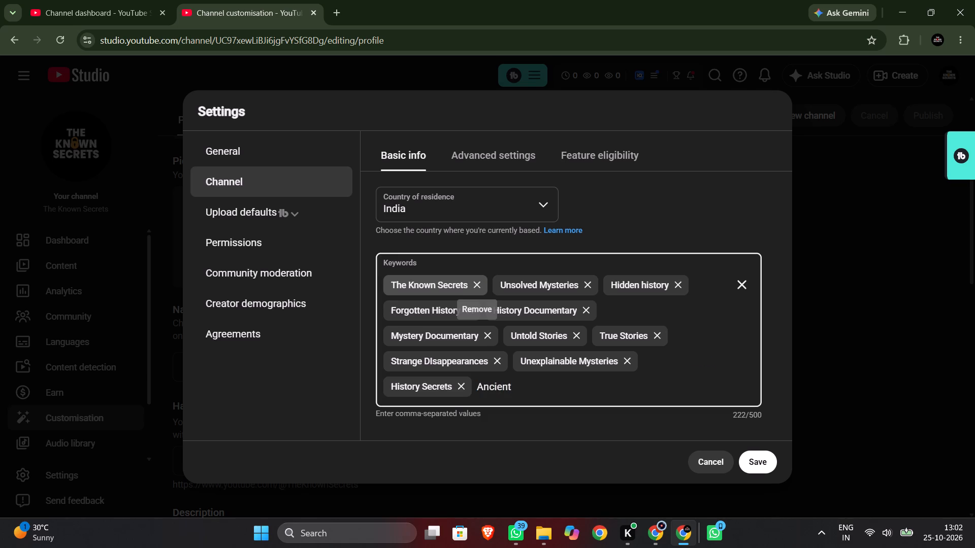
key("space")
type("N")
key("BackSpace")
type("Mystereus")
key("BackSpace")
key("BackSpace")
key("BackSpace")
key("BackSpace")
key("e")
key("BackSpace")
type("ries")
key("Return")
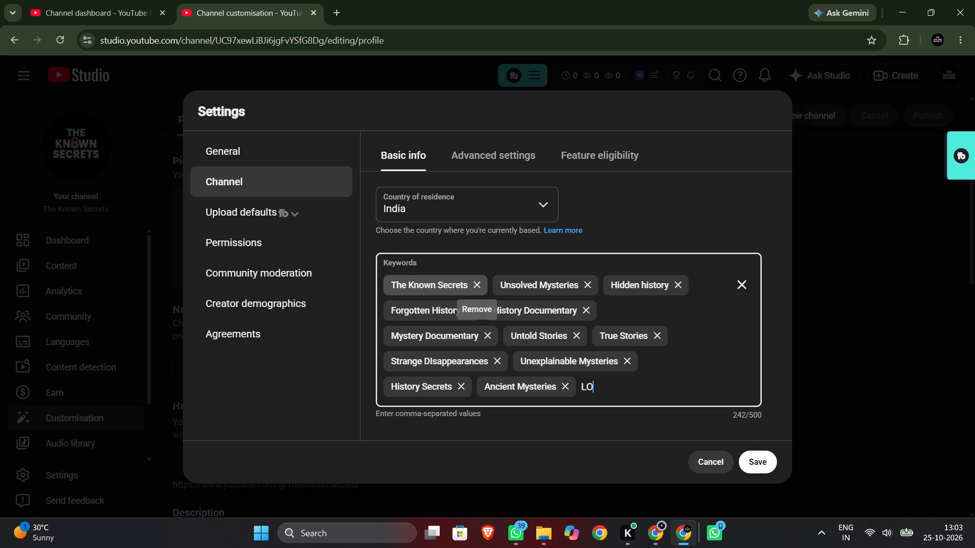
Add "Lost Civilization" to the channel keywords.
key("shift+i")
key("BackSpace")
type("osy")
key("BackSpace")
type("r")
key("space")
key("BackSpace")
key("BackSpace")
type("rt")
key("BackSpace")
key("BackSpace")
type("t XC")
key("shift+BackSpace")
key("shift+BackSpace")
type("Cio")
key("BackSpace")
type("vikli")
key("BackSpace")
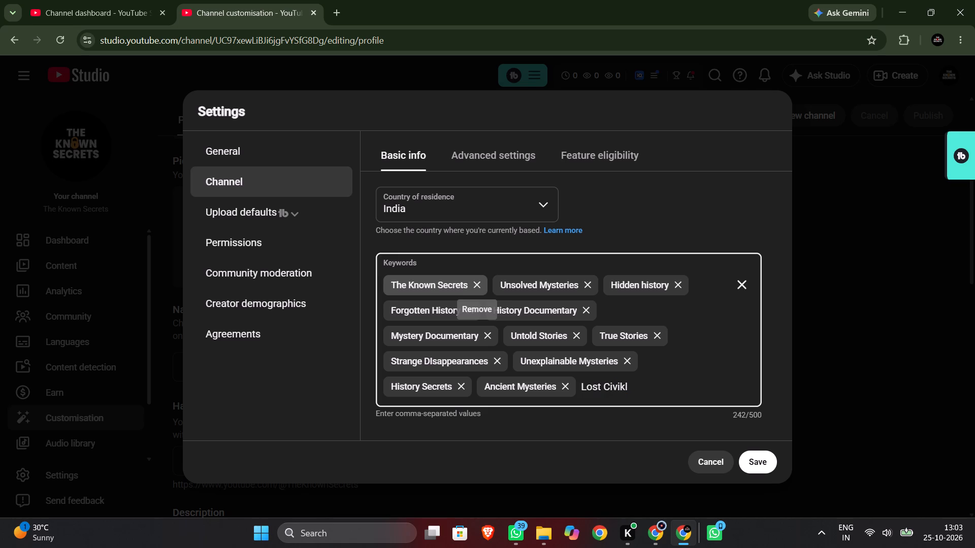
key("BackSpace")
key("BackSpace")
type("lization")
key("Return")
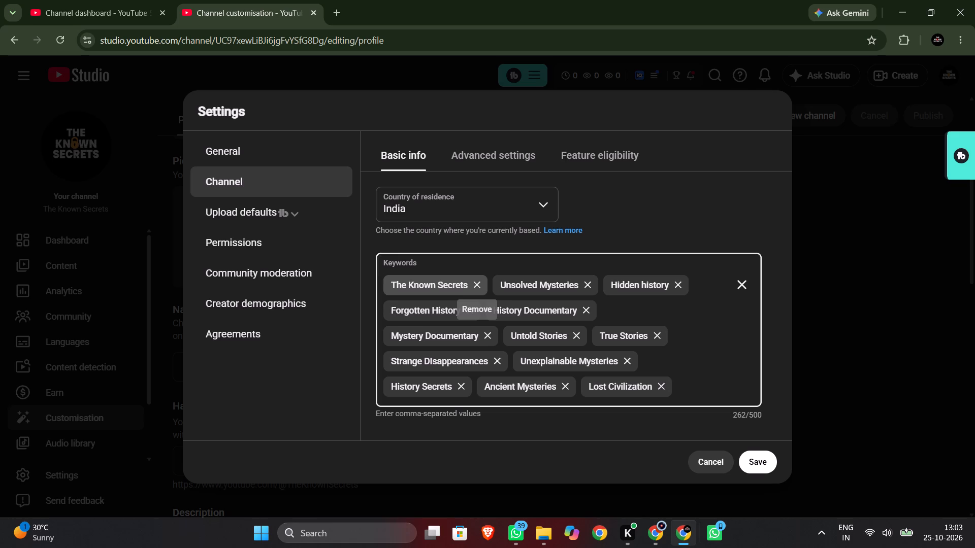
Add the channel keywords "Space Mysteries" and "Universe Documentary".
type("Space Mysteries")
key("Return")
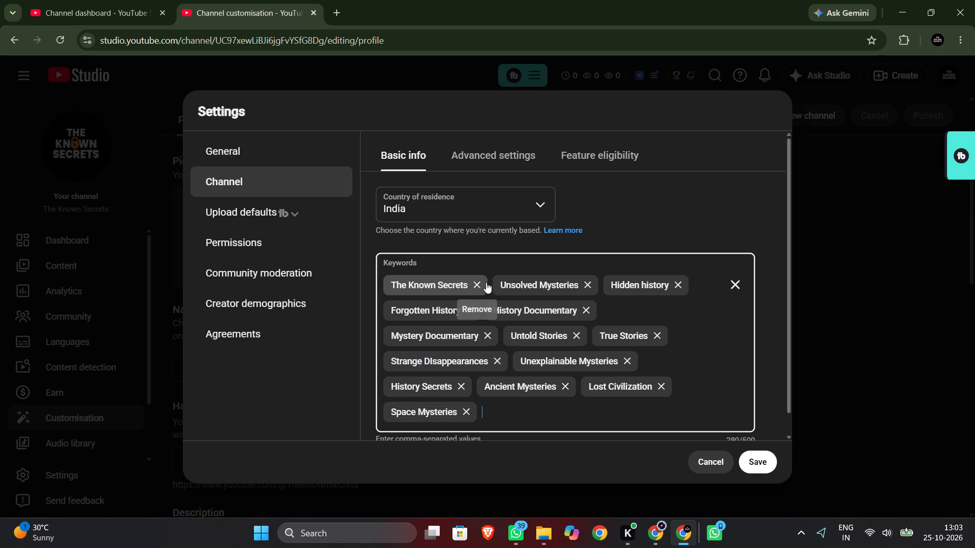
type("Universe")
key("space")
type("Documentrai")
key("BackSpace")
key("BackSpace")
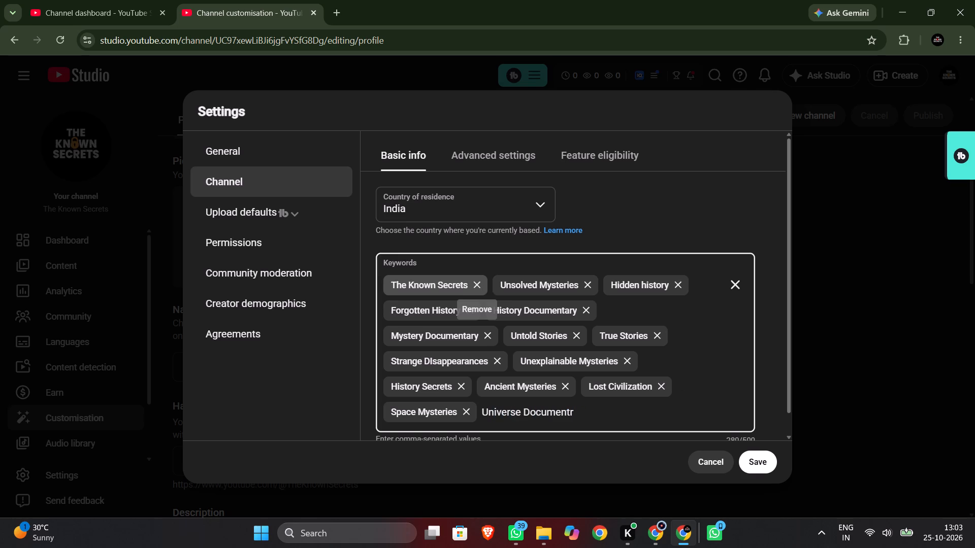
key("BackSpace")
type("ary")
key("Return")
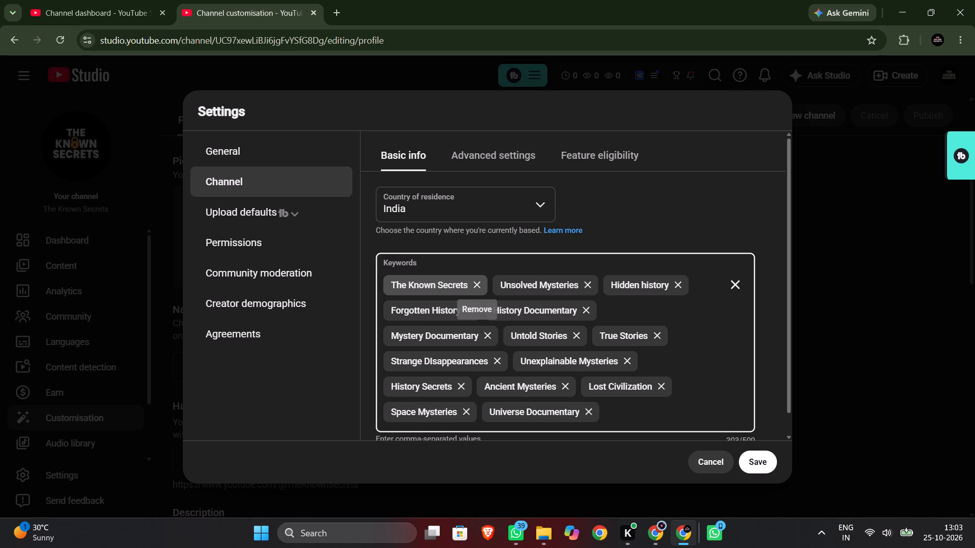
Add "Little Known Facts" to the channel keywords.
type("Litel knoen")
key("BackSpace")
key("BackSpace")
key("BackSpace")
key("BackSpace")
key("BackSpace")
key("BackSpace")
key("BackSpace")
key("BackSpace")
type("tl;e Kno")
key("shift+BackSpace")
key("shift+BackSpace")
key("shift+BackSpace")
key("shift+BackSpace")
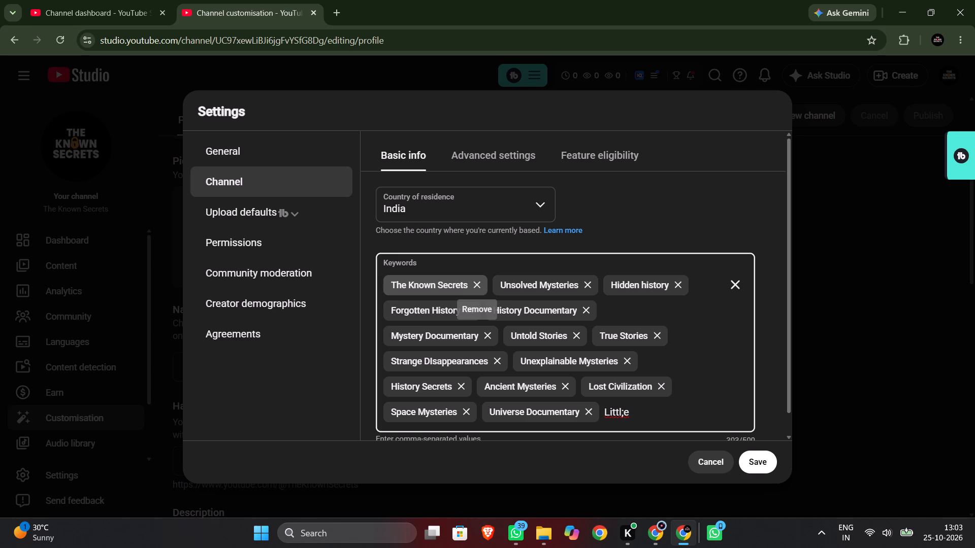
key("BackSpace")
key("BackSpace")
type("e Kbnoen")
key("BackSpace")
key("BackSpace")
key("BackSpace")
key("BackSpace")
key("BackSpace")
key("BackSpace")
type("Known Facts")
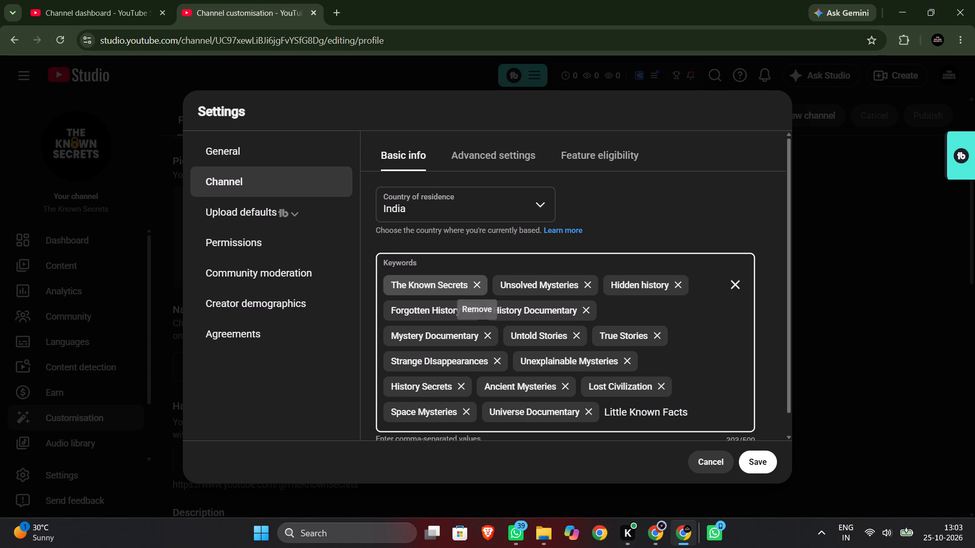
key("Return")
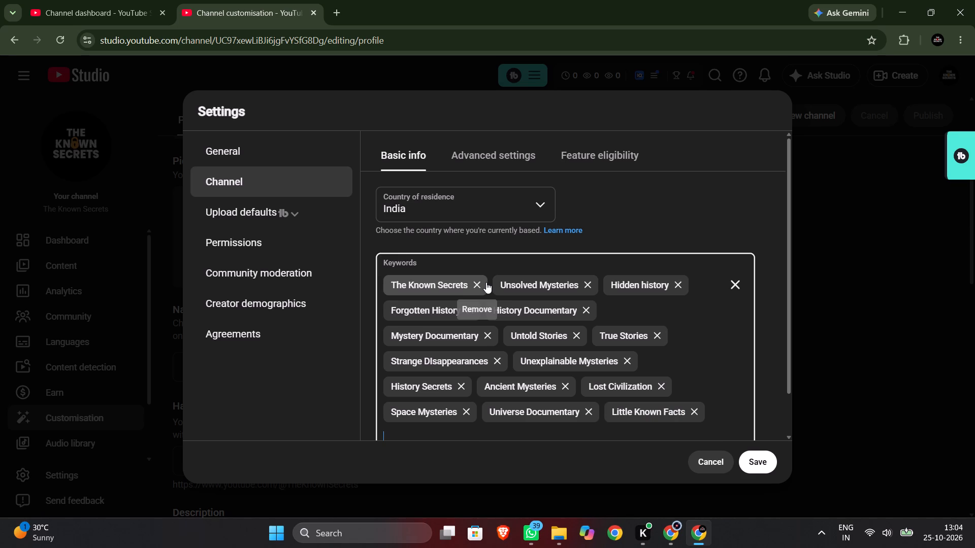
Add "Documentary Channel" to the channel keywords.
type("do")
key("BackSpace")
key("BackSpace")
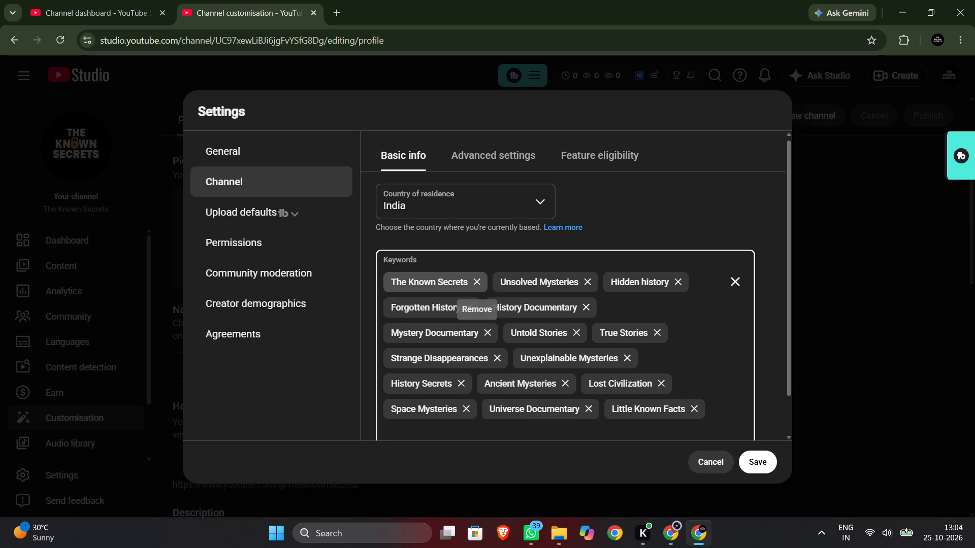
type("Documenat")
key("BackSpace")
key("BackSpace")
type("tary Channels")
key("Return")
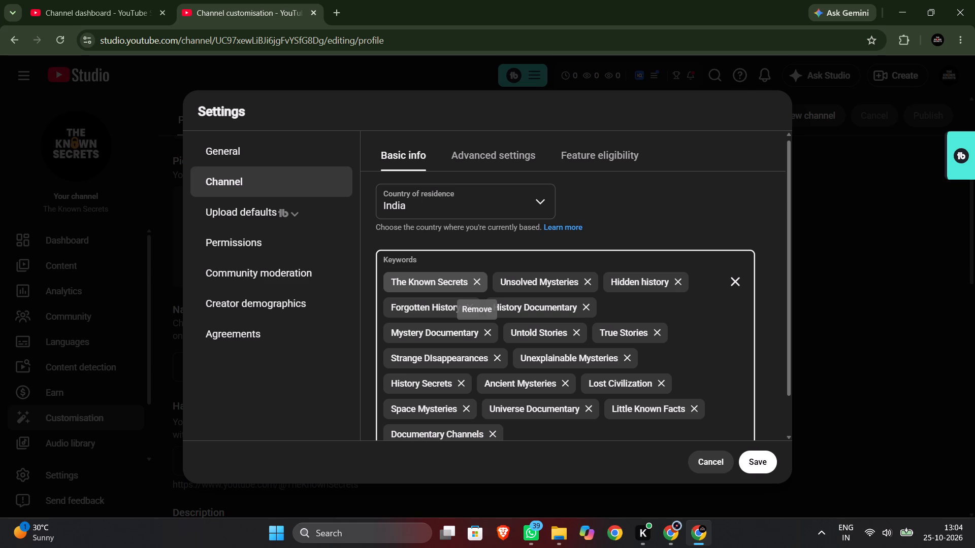
key("BackSpace")
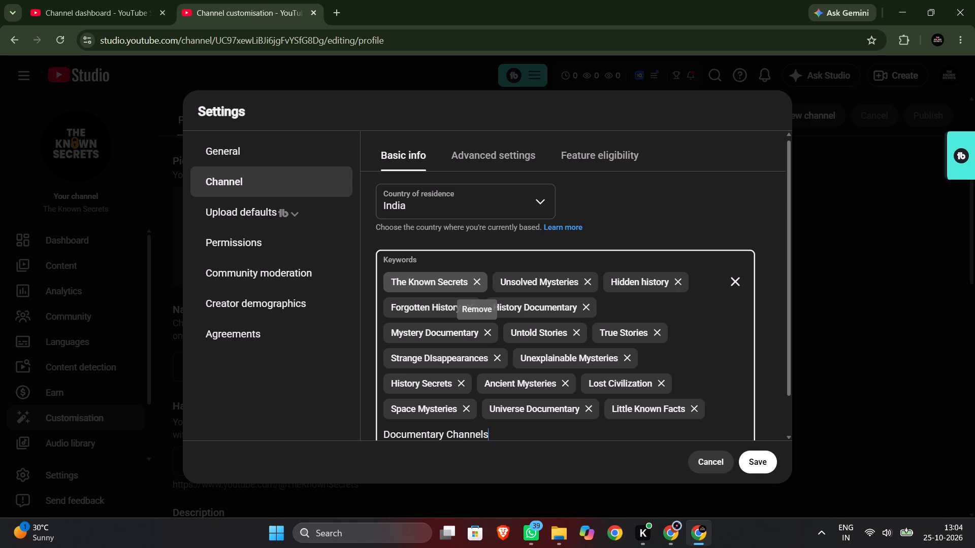
key("BackSpace")
key("Return")
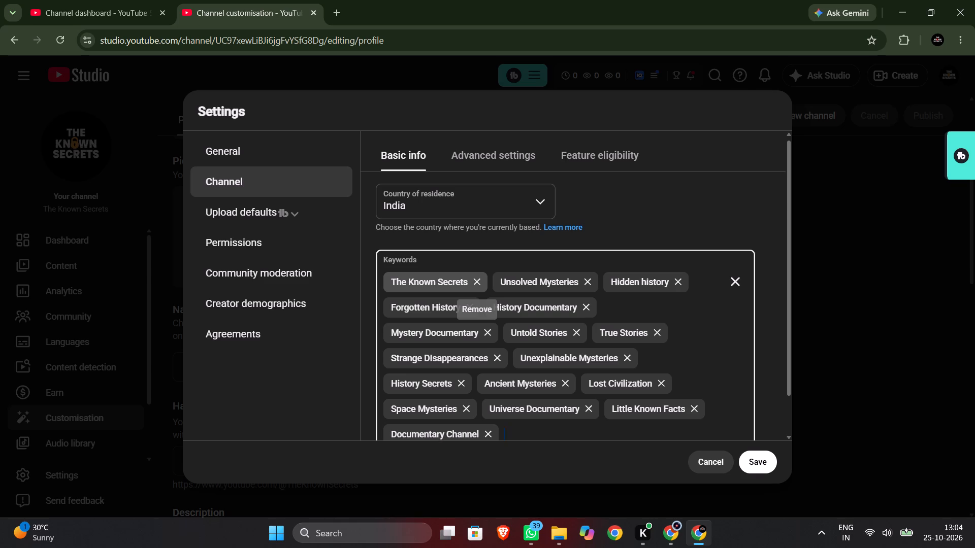
Add the channel keywords "Facts" and "Research".
type("Facts")
key("Return")
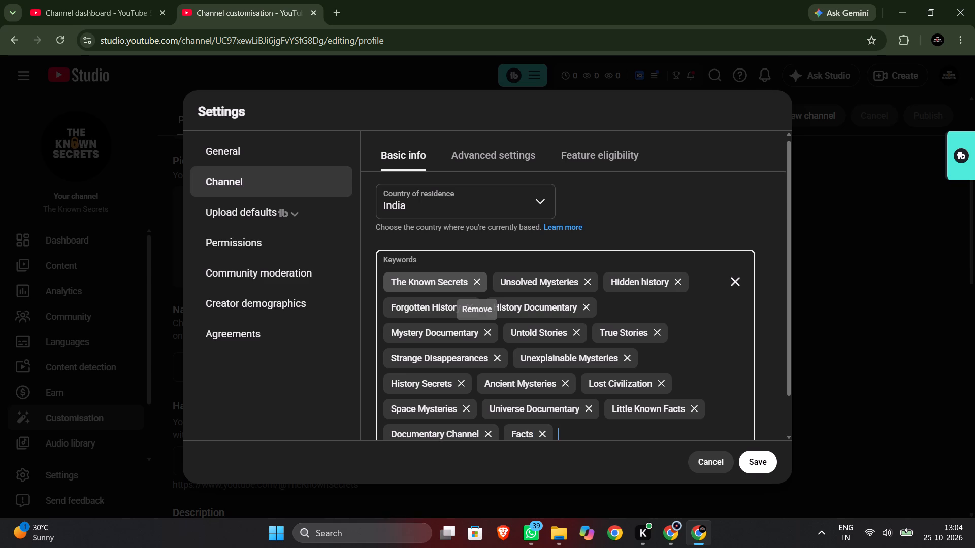
type("Rea")
key("BackSpace")
type("search")
key("Return")
Add "Mysteries" to the channel keywords.
scroll(538, 239, "down", 3)
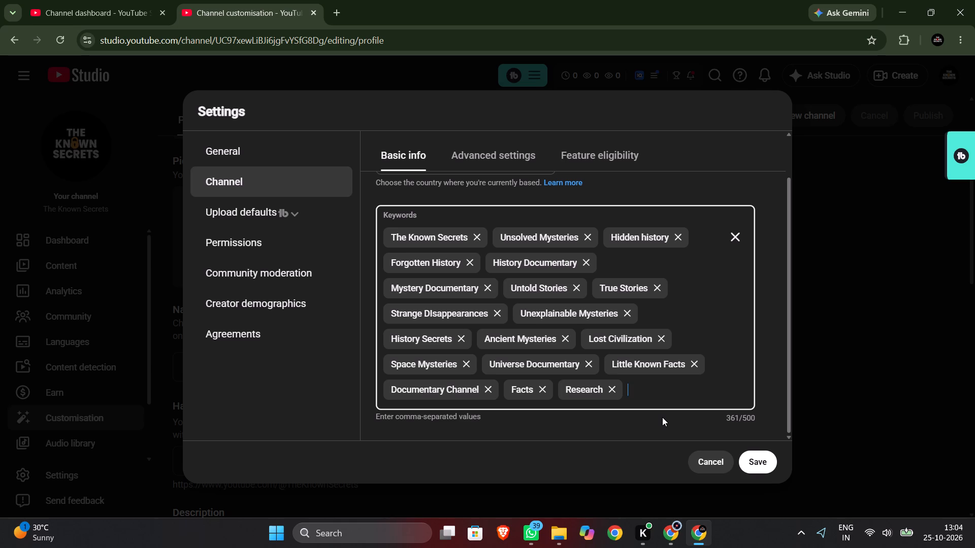
type("Mystr")
key("BackSpace")
type("eries")
key("Return")
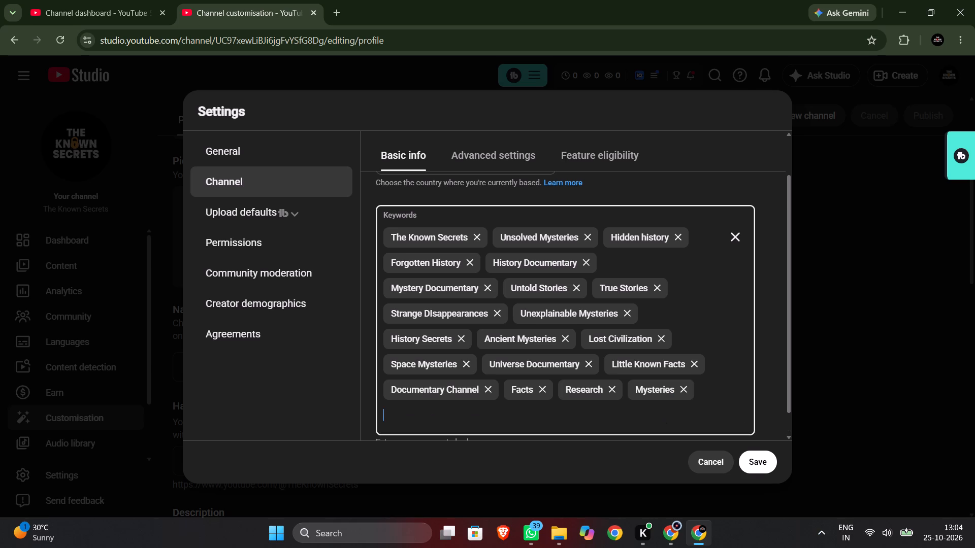
Add "Discovery" as the last channel keyword and save the channel settings.
scroll(696, 429, "down", 3)
scroll(757, 373, "down", 2)
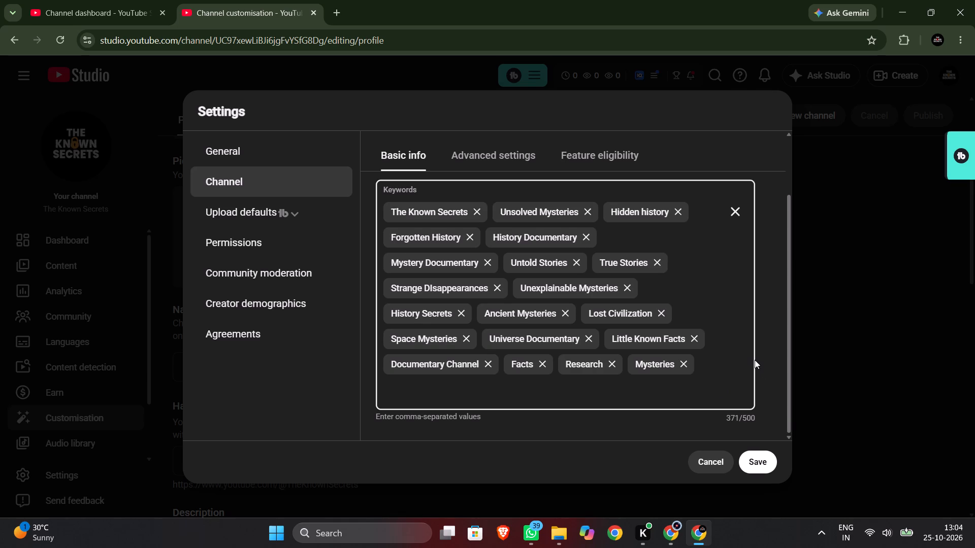
type("Idscovery")
key("ctrl+BackSpace")
type("Discovery")
key("Return")
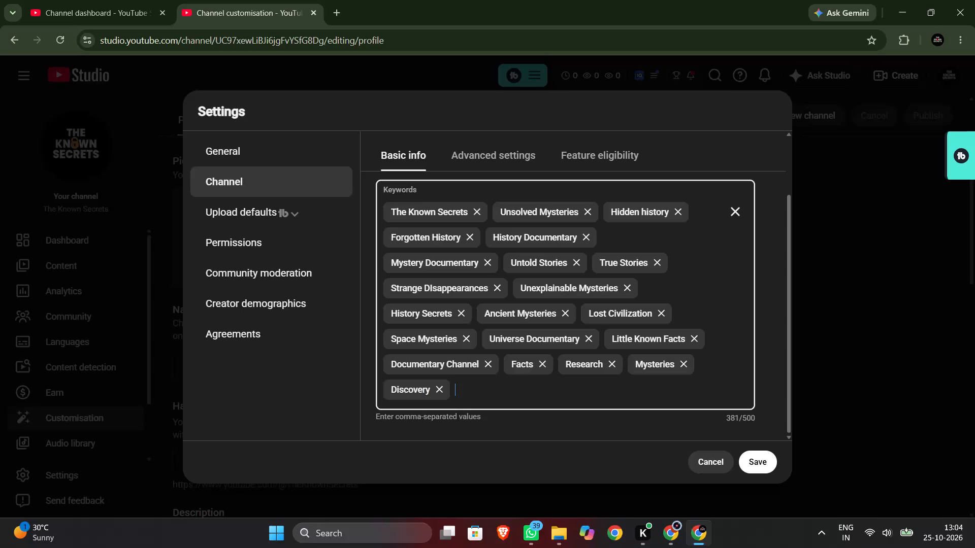
left_click(759, 462)
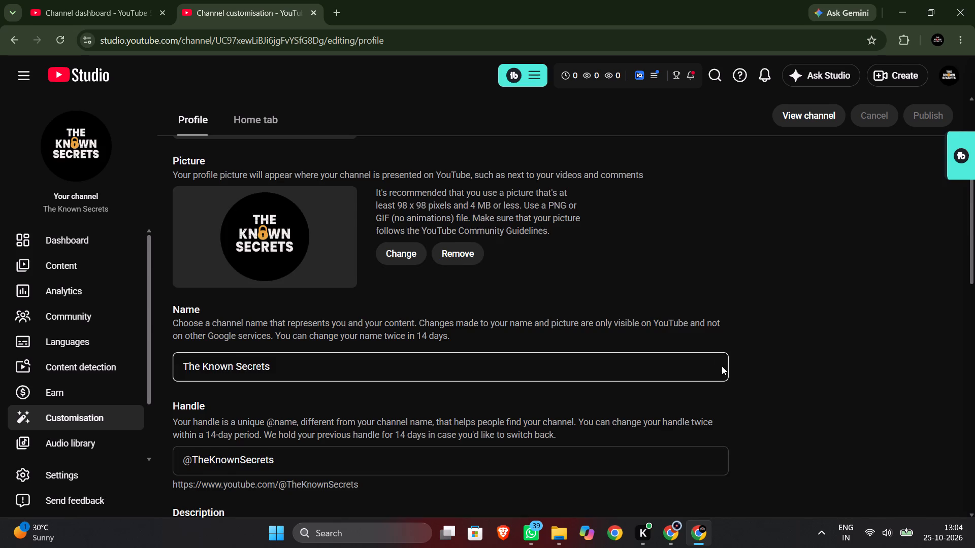
Review the channel's profile customisation from the name and description through the links, contact info and video watermark.
scroll(722, 366, "down", 7)
scroll(805, 300, "down", 8)
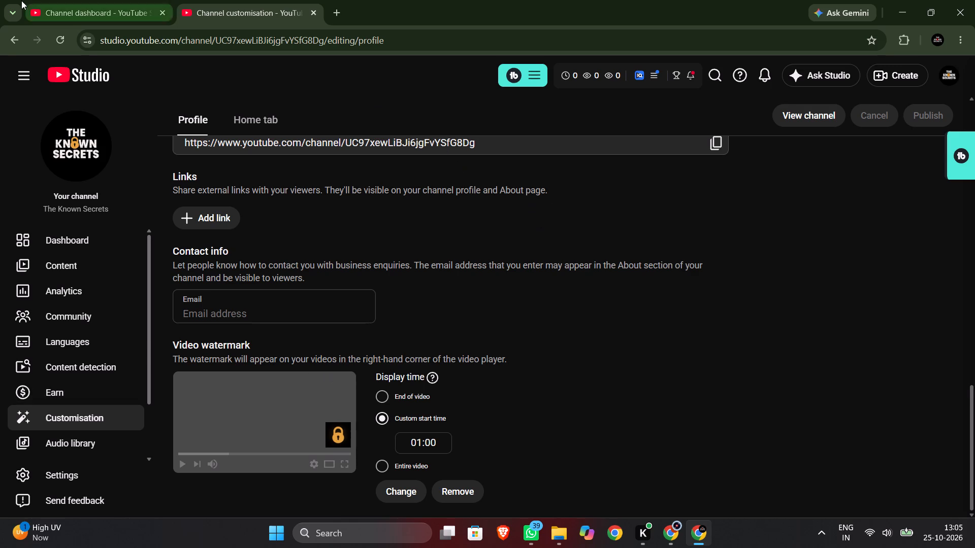
left_click(108, 0)
left_click(284, 17)
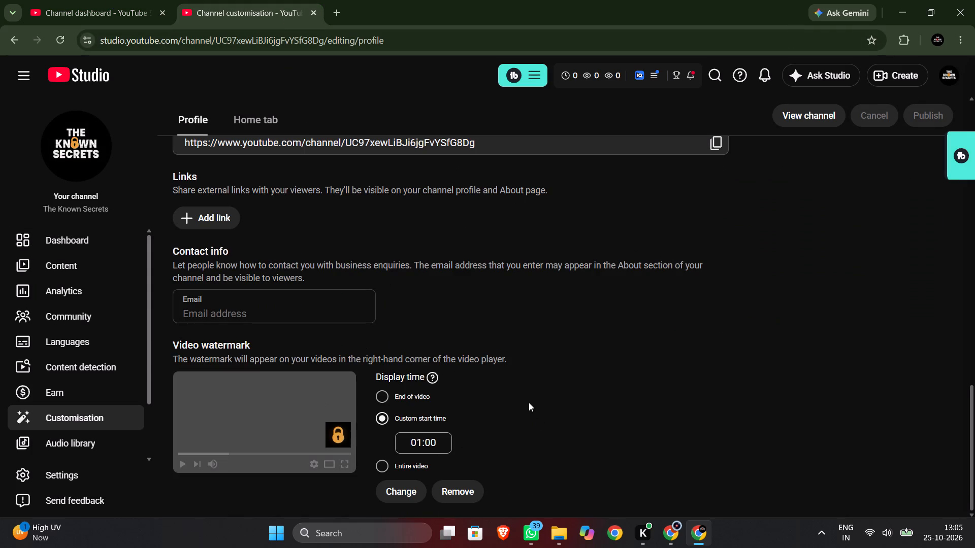
scroll(331, 291, "up", 4)
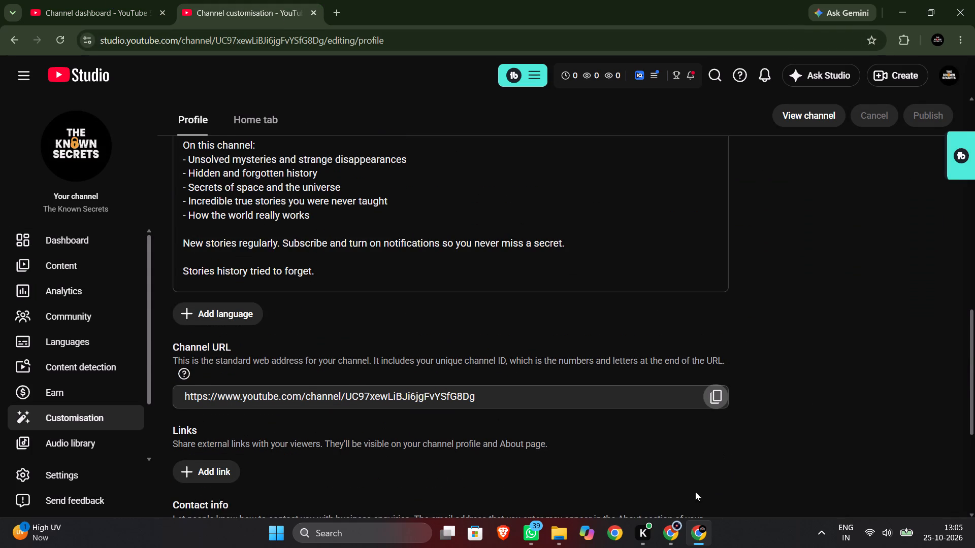